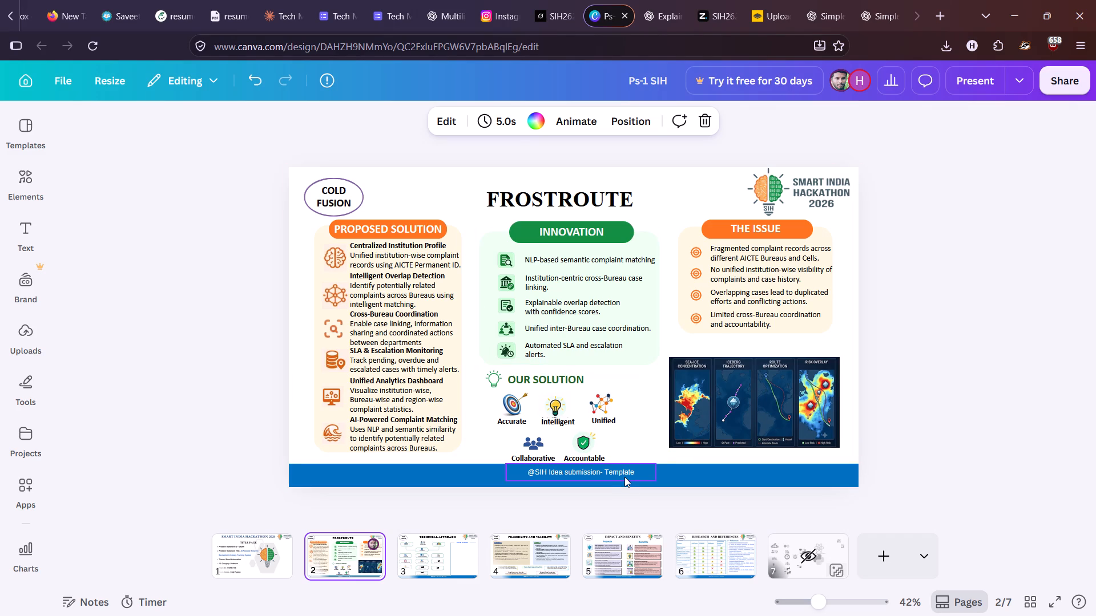
# Go to the Technical Approach slide, page 3 of the Ps-1 SIH presentation.
pyautogui.click(437, 553)
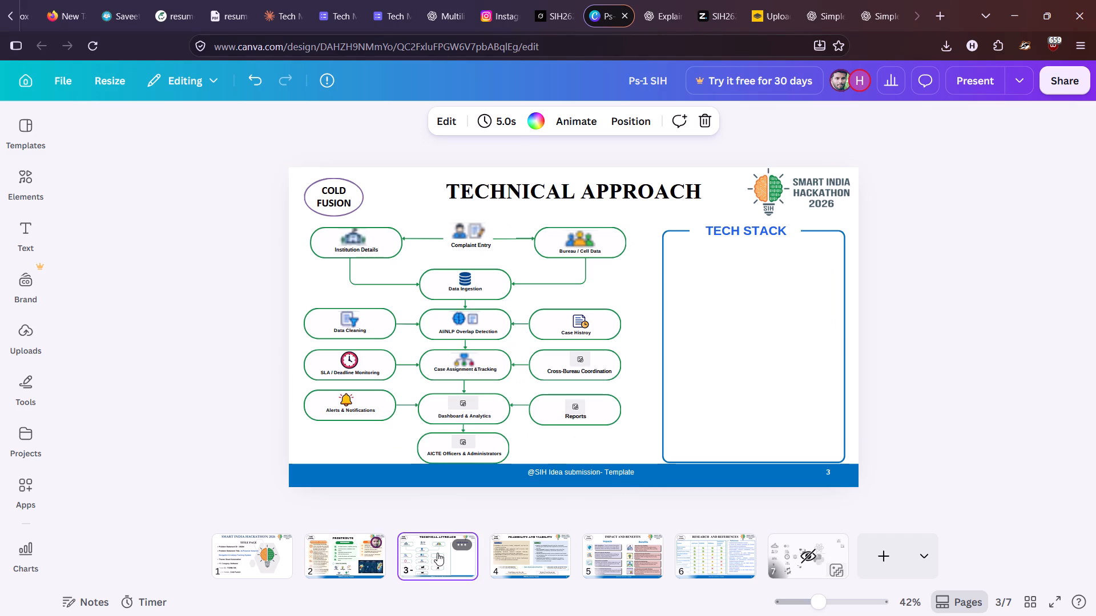
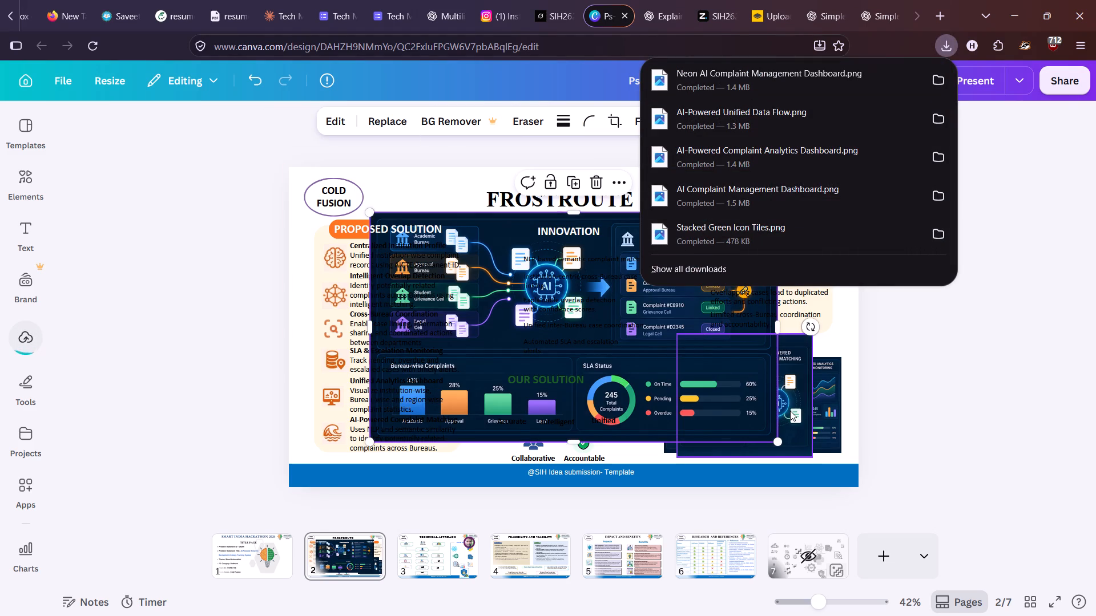
# Delete the earlier cropped Multiple Bureaus and AI-Powered Complaint Matching image from slide 2.
pyautogui.click(790, 411)
pyautogui.press('Delete')
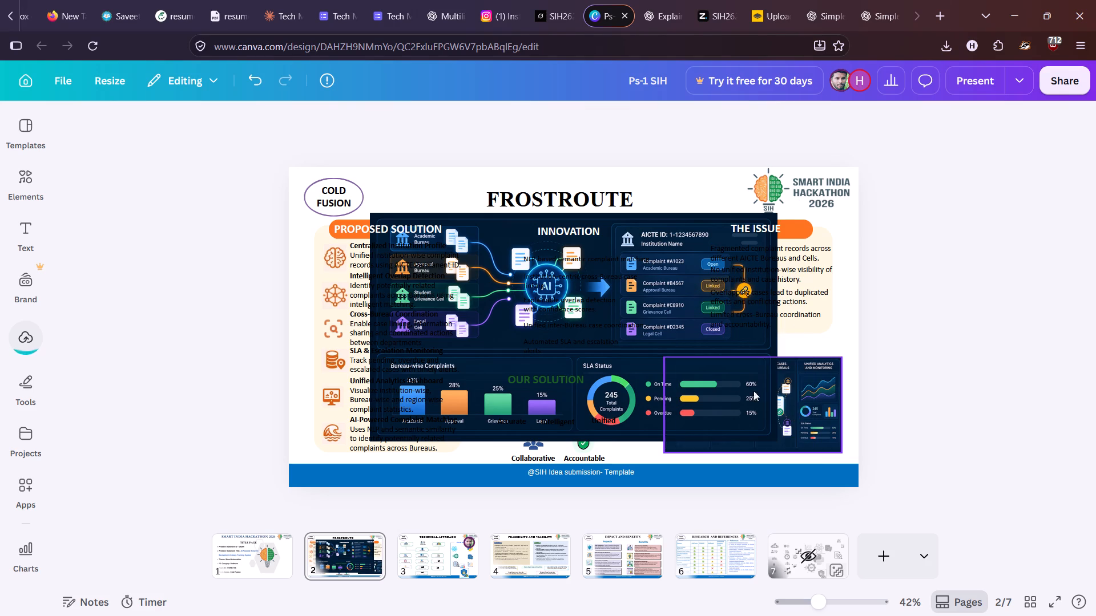
# Shrink the new dashboard image to about 583 wide and place it over the old dashboard image, below The Issue section.
pyautogui.click(751, 421)
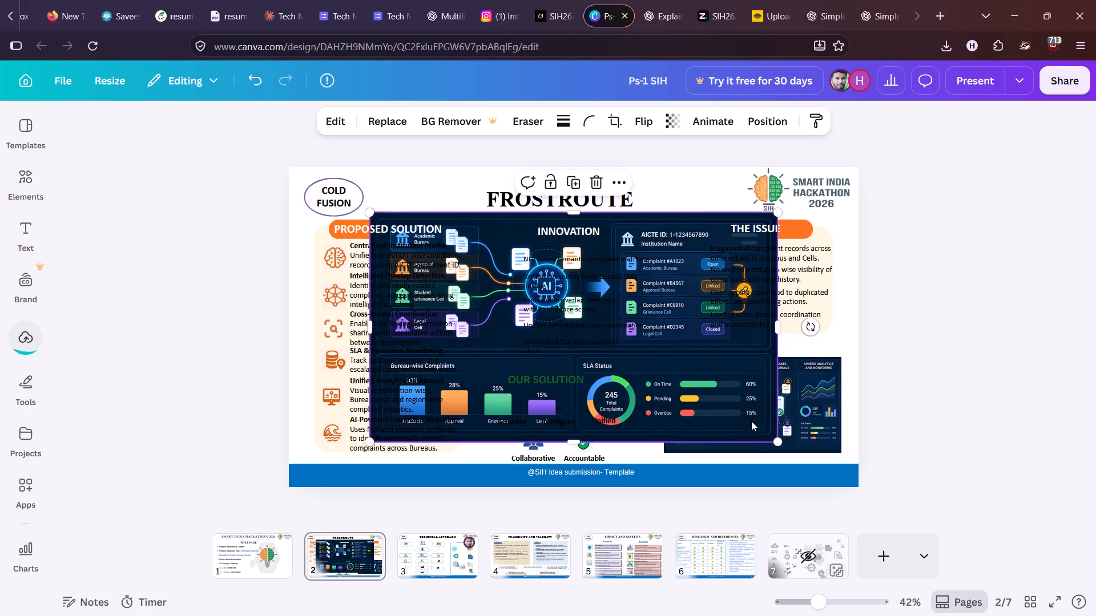
pyautogui.moveTo(776, 443); pyautogui.dragTo(559, 278)
pyautogui.moveTo(472, 227); pyautogui.dragTo(719, 338)
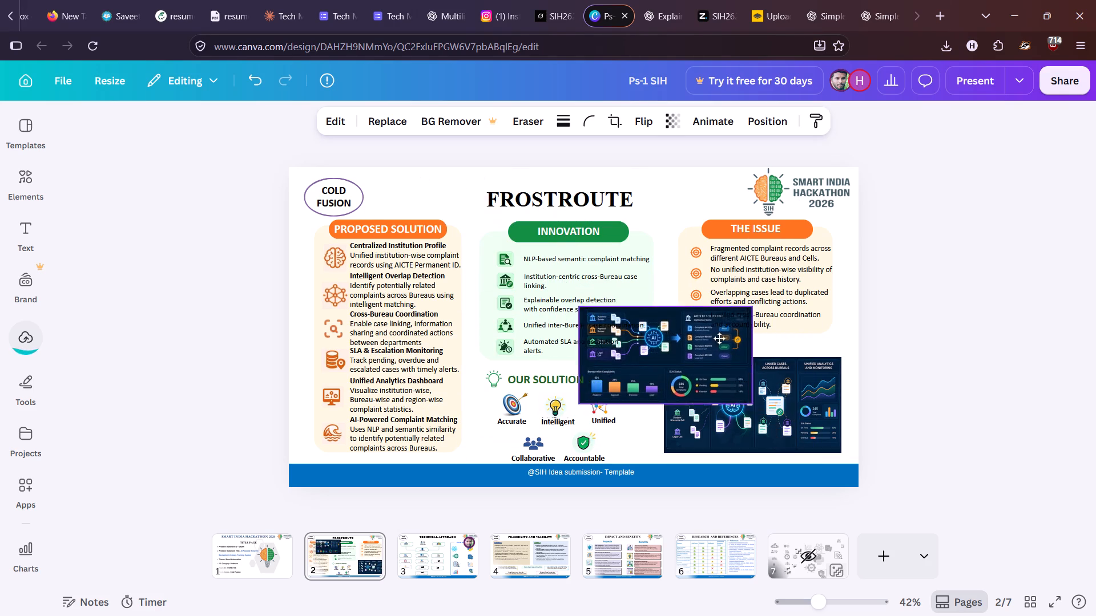
pyautogui.moveTo(719, 338); pyautogui.dragTo(771, 370)
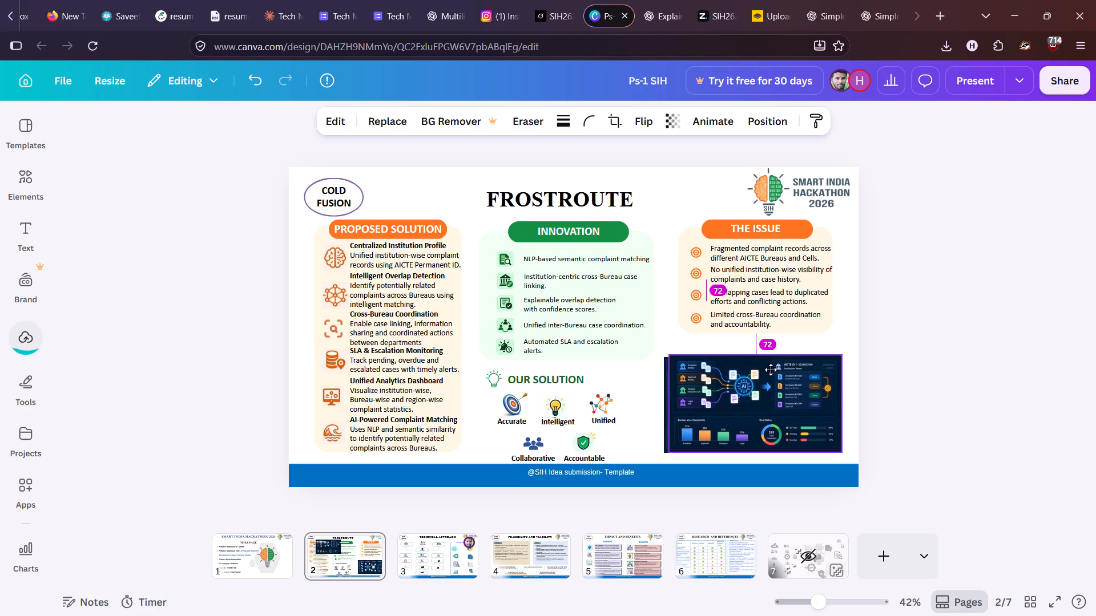
pyautogui.moveTo(771, 370); pyautogui.dragTo(766, 370)
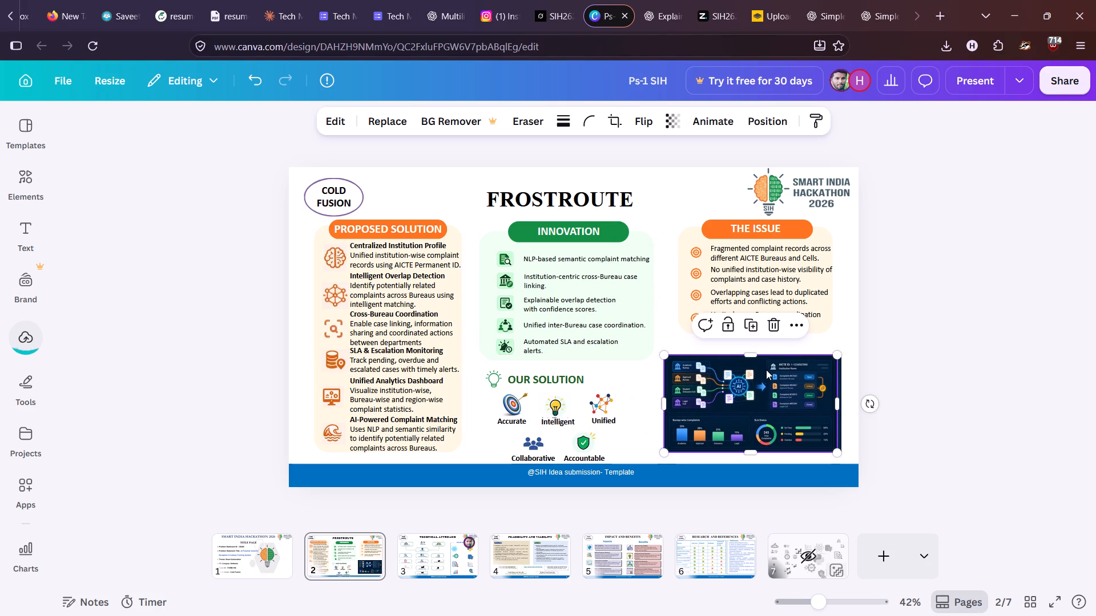
# Crop the new dashboard image to its upper row of bureaus, AI matching and institution profile, and enlarge it slightly.
pyautogui.moveTo(752, 451); pyautogui.dragTo(743, 407)
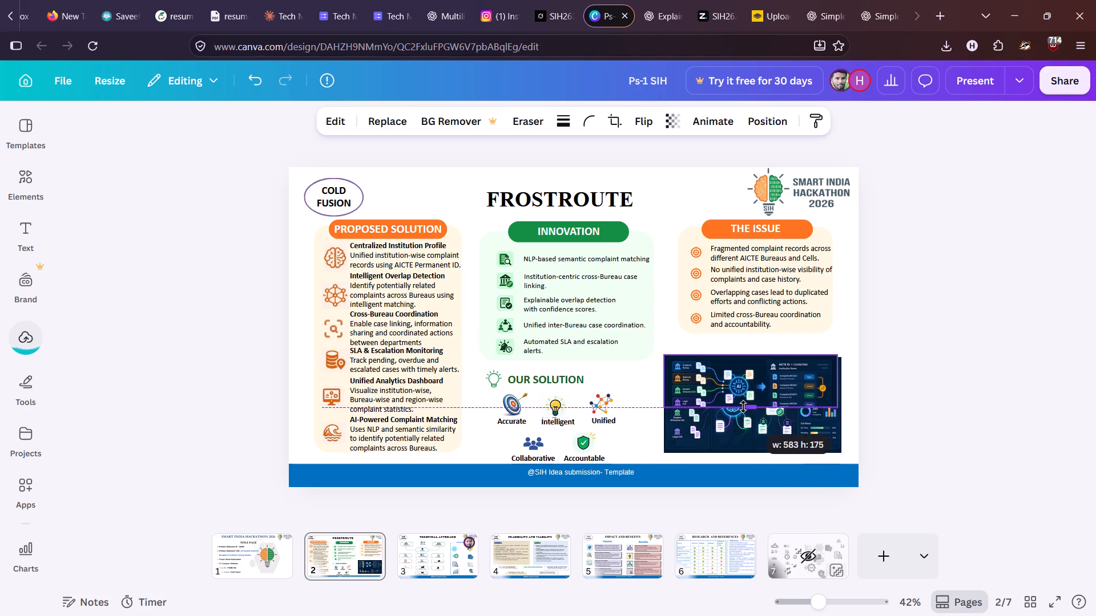
pyautogui.moveTo(743, 407); pyautogui.dragTo(744, 413)
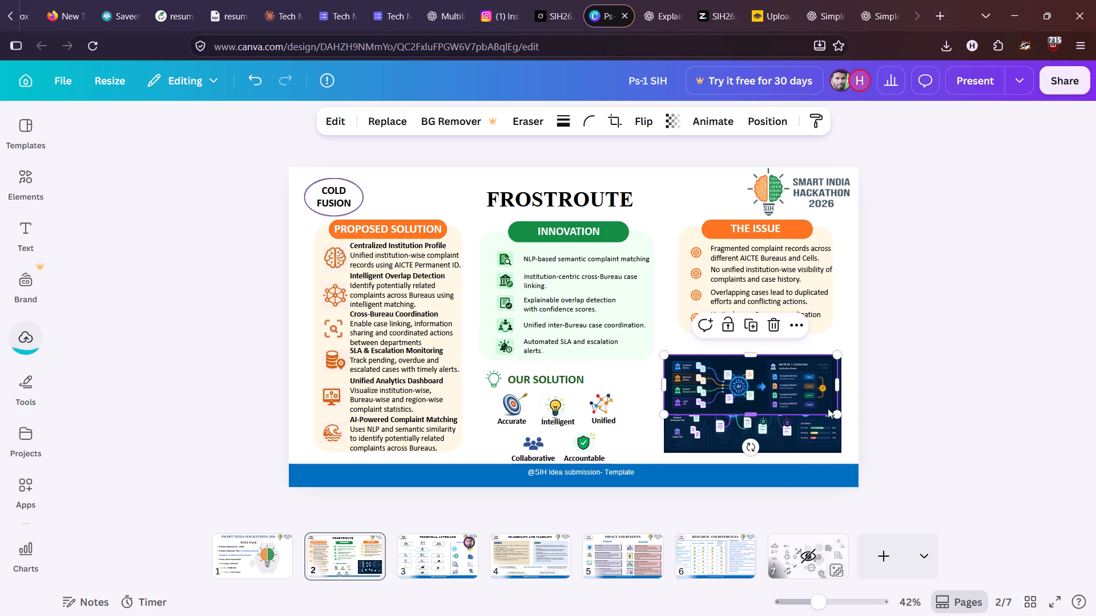
pyautogui.moveTo(834, 412); pyautogui.dragTo(834, 432)
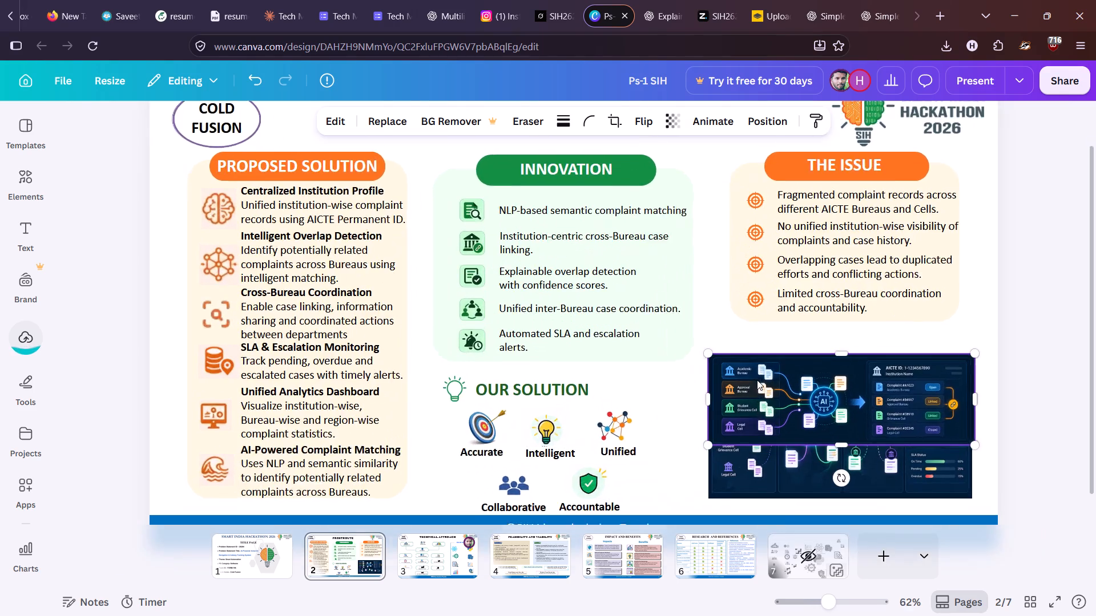
# Move the new image aside and crop the old four-panel image to its Fragmented Complaint Records and AI-Powered Complaint Matching panels, about 314 wide.
pyautogui.moveTo(850, 398); pyautogui.dragTo(841, 416)
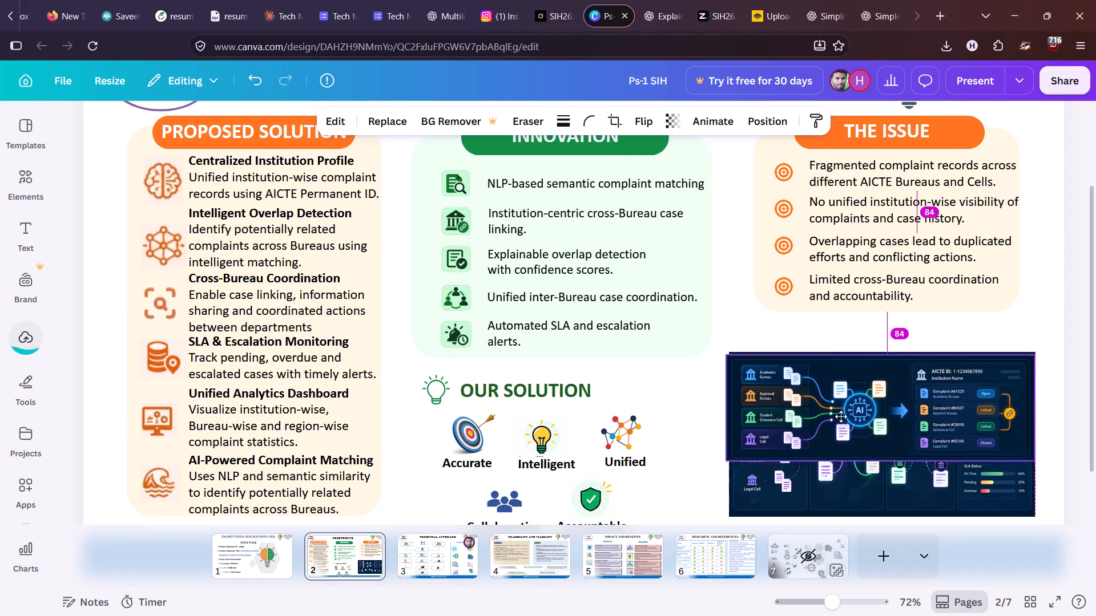
pyautogui.moveTo(841, 416); pyautogui.dragTo(767, 284)
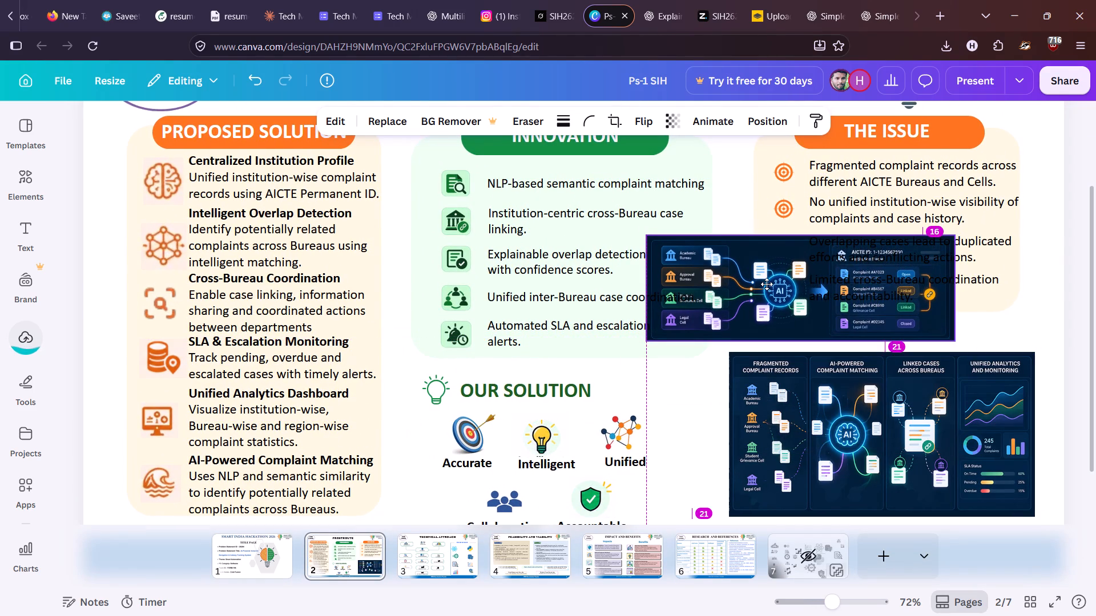
pyautogui.moveTo(767, 284); pyautogui.dragTo(797, 279)
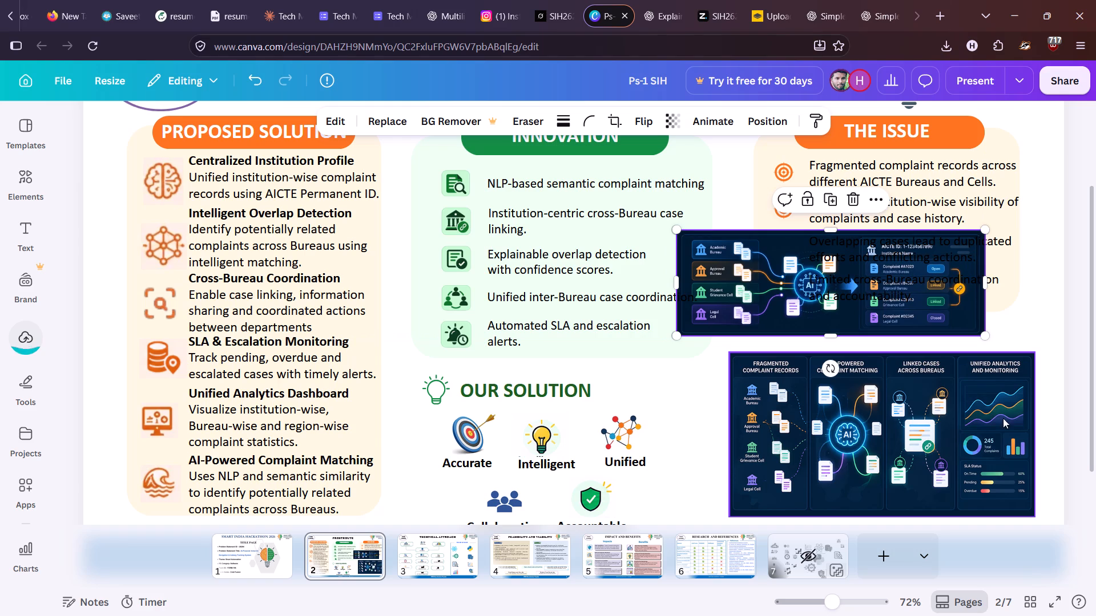
pyautogui.click(1023, 421)
pyautogui.moveTo(1034, 437); pyautogui.dragTo(892, 440)
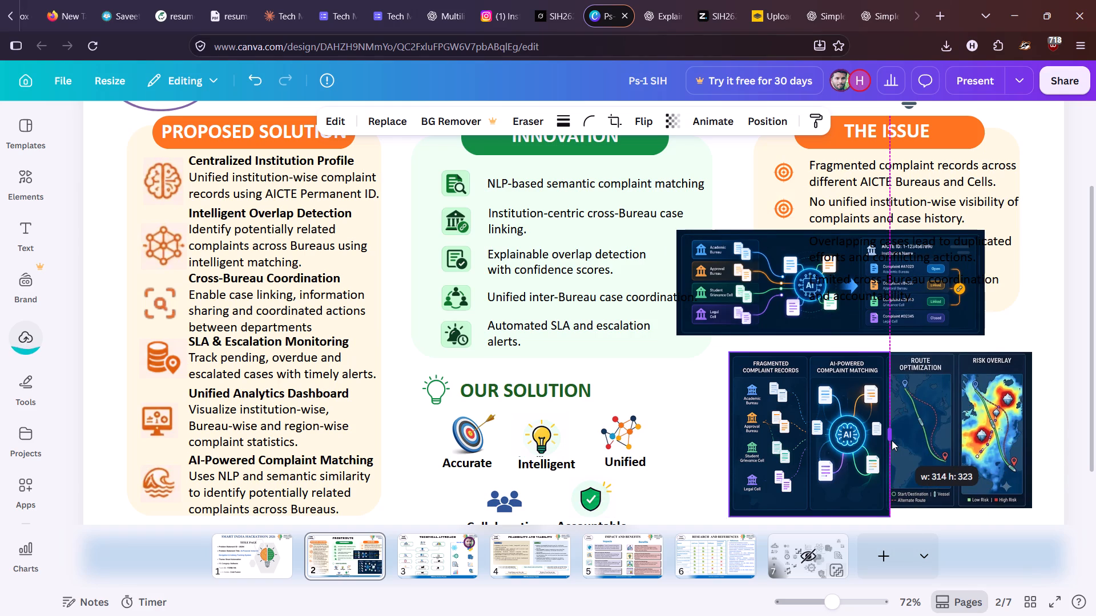
pyautogui.moveTo(892, 440); pyautogui.dragTo(887, 441)
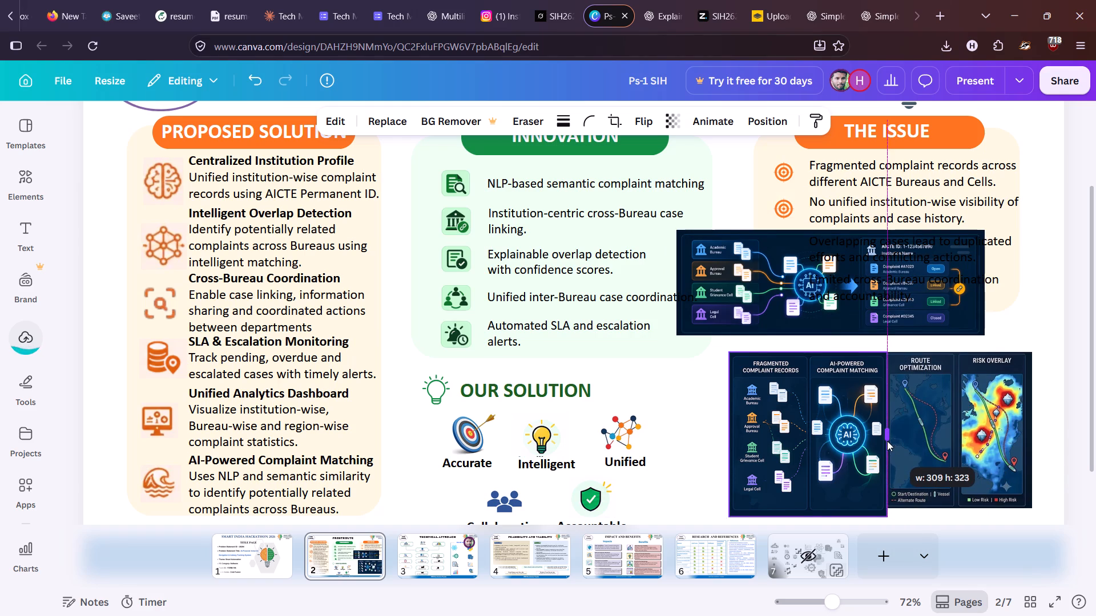
pyautogui.moveTo(887, 441); pyautogui.dragTo(888, 441)
pyautogui.moveTo(812, 516); pyautogui.dragTo(812, 499)
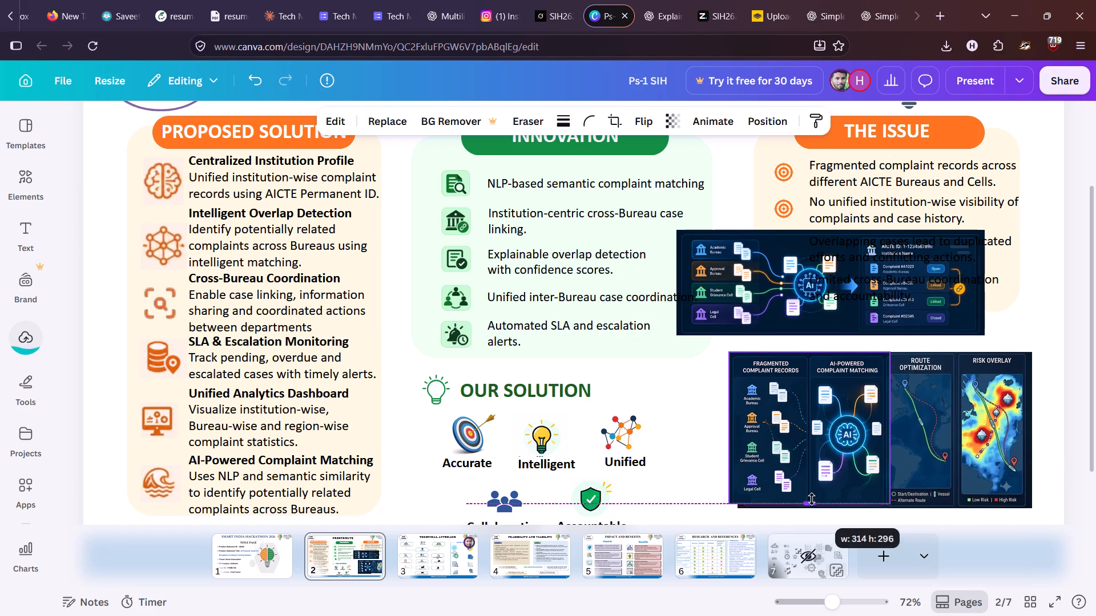
pyautogui.moveTo(812, 499); pyautogui.dragTo(812, 493)
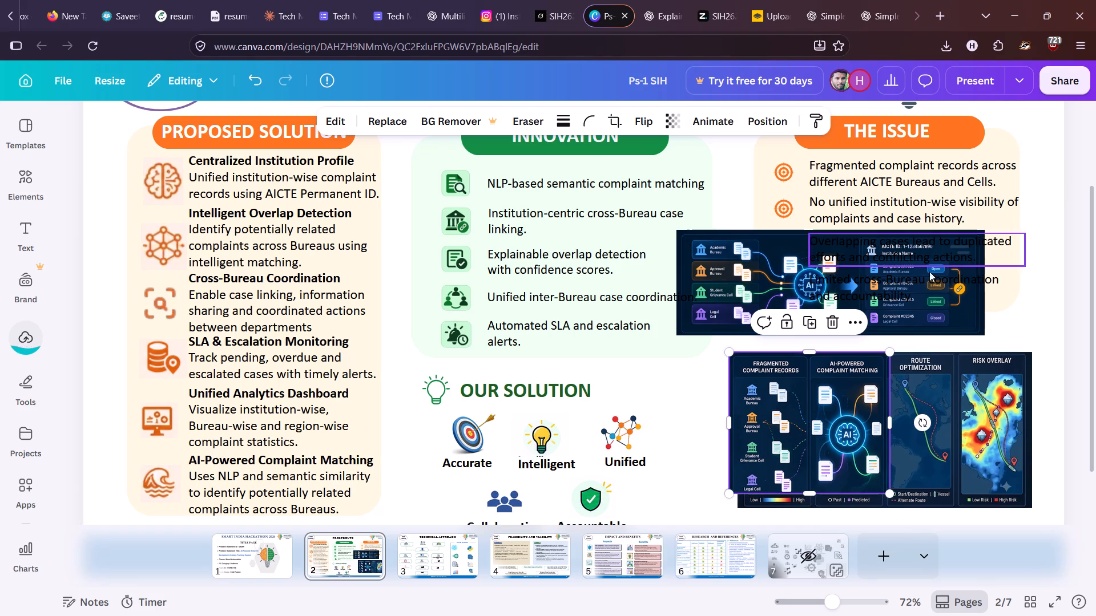
# Move the new image back just below The Issue section and crop it to the bureaus and AI chip, about 336 wide.
pyautogui.click(961, 325)
pyautogui.moveTo(961, 325); pyautogui.dragTo(990, 406)
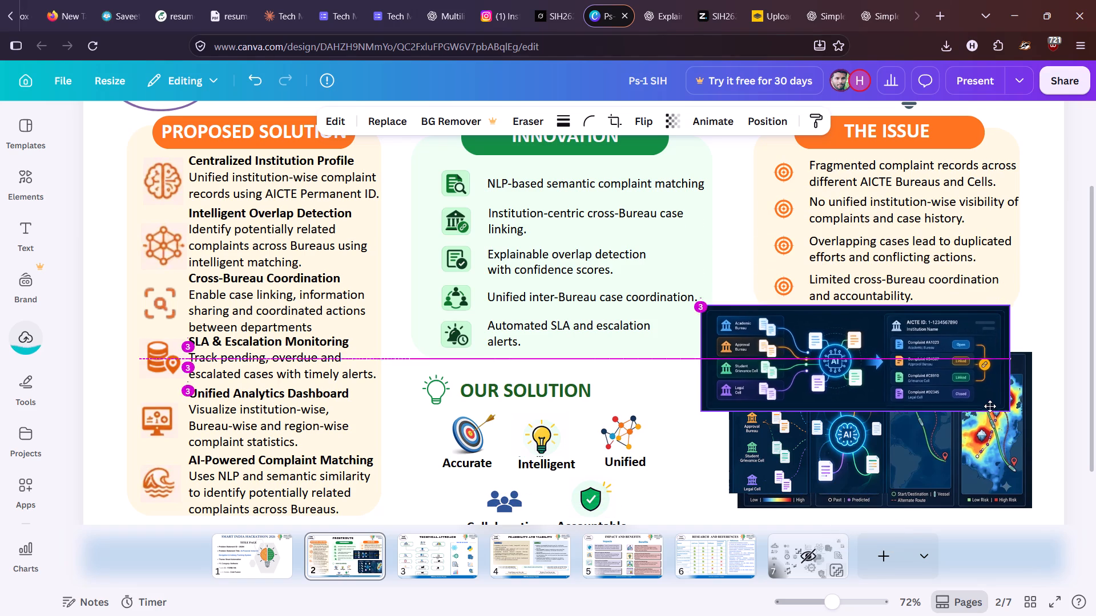
pyautogui.moveTo(990, 406); pyautogui.dragTo(998, 427)
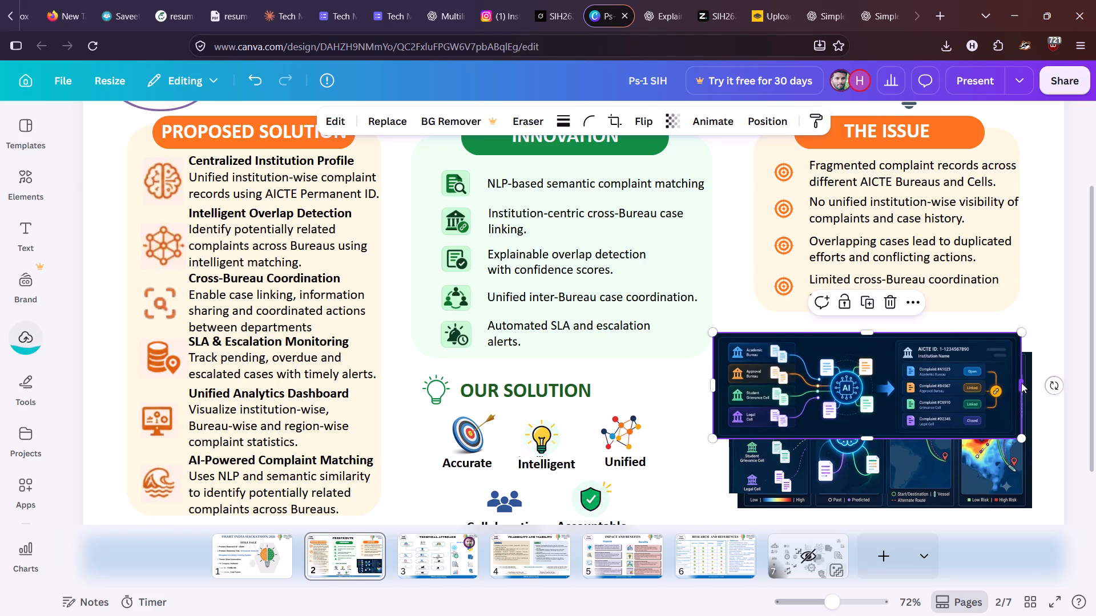
pyautogui.moveTo(1020, 384); pyautogui.dragTo(892, 391)
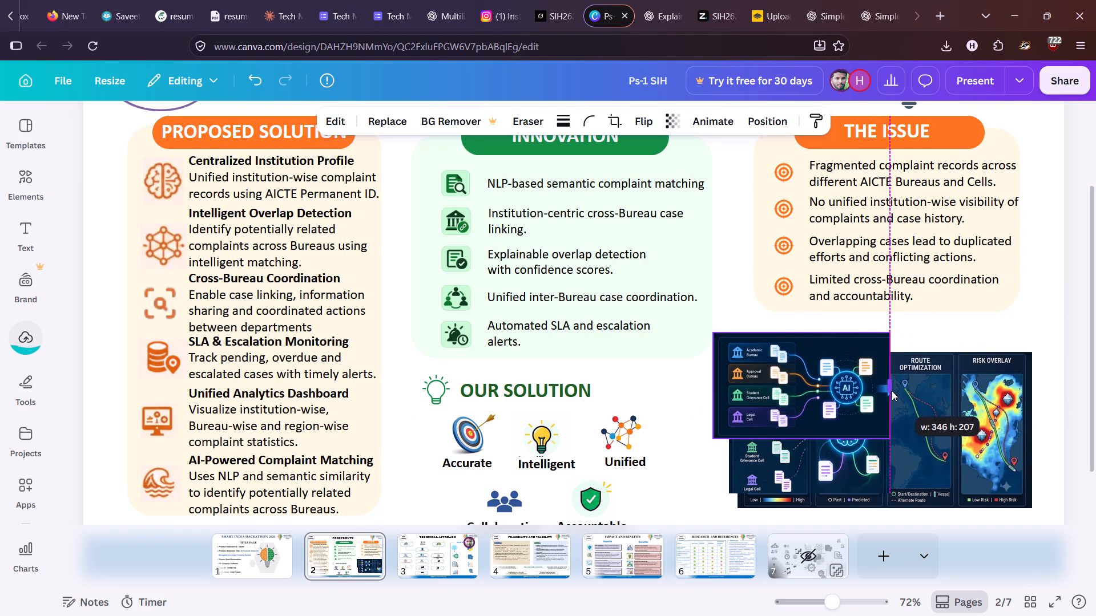
pyautogui.moveTo(892, 391); pyautogui.dragTo(882, 391)
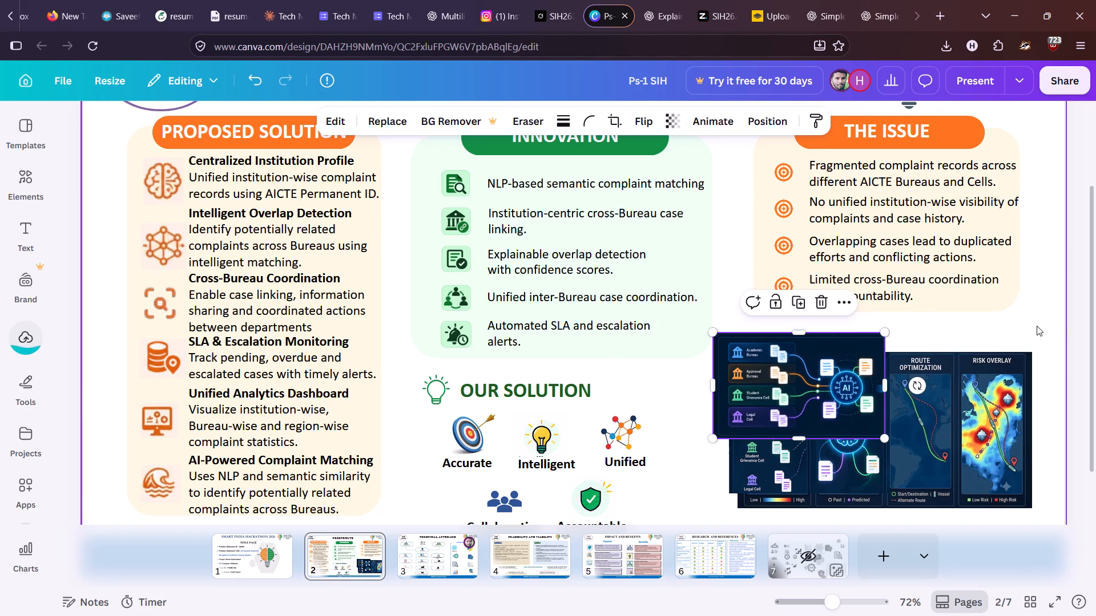
pyautogui.click(1037, 326)
pyautogui.click(848, 405)
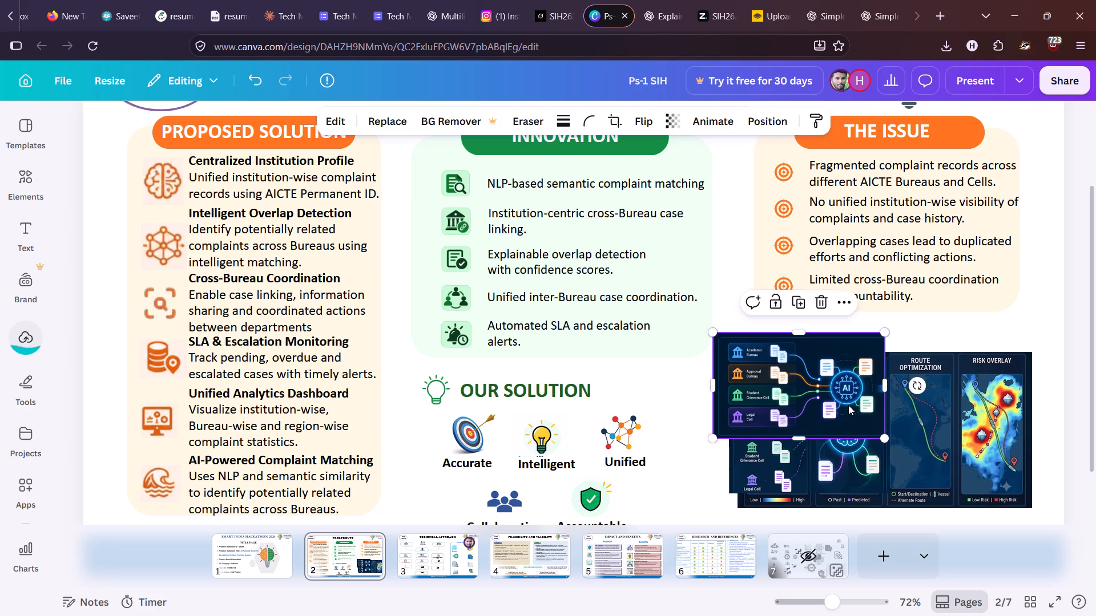
pyautogui.hotkey('ctrl', 'd')
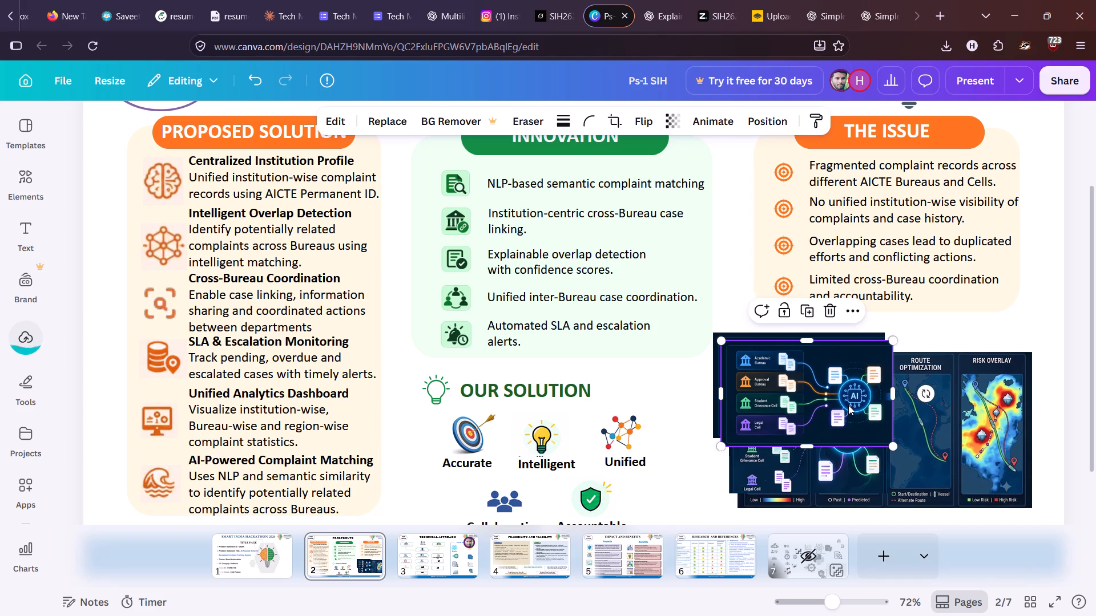
pyautogui.moveTo(804, 447); pyautogui.dragTo(810, 487)
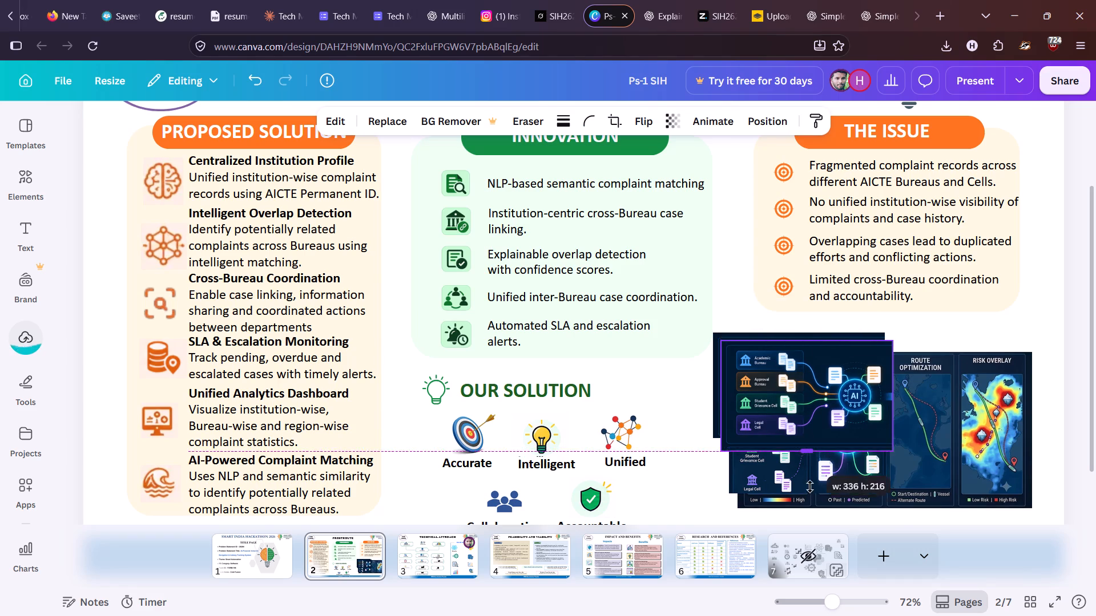
pyautogui.moveTo(810, 487); pyautogui.dragTo(821, 514)
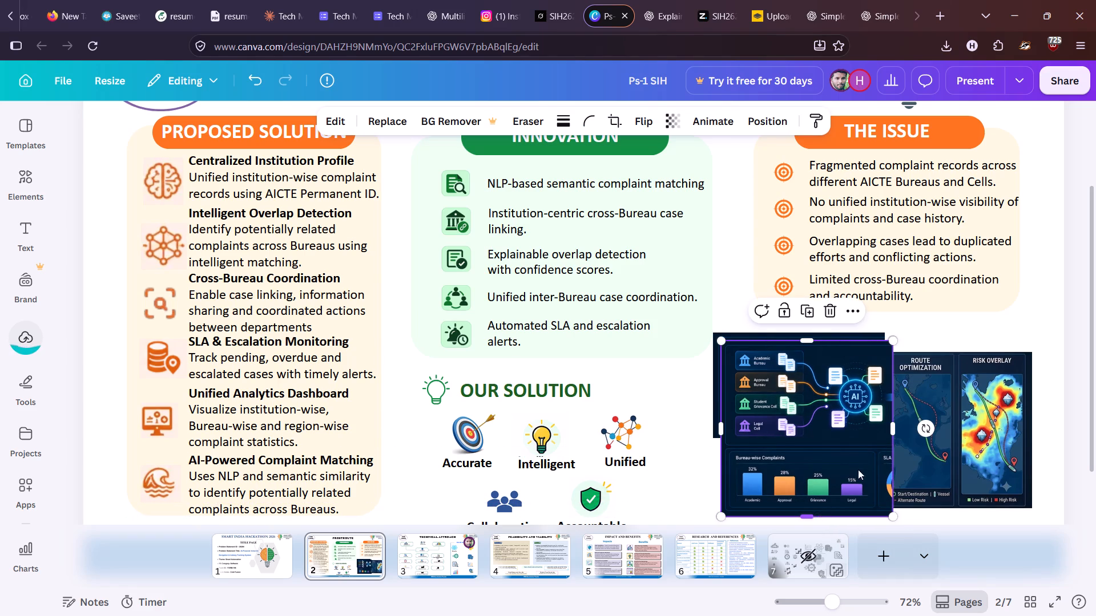
pyautogui.moveTo(808, 343); pyautogui.dragTo(816, 437)
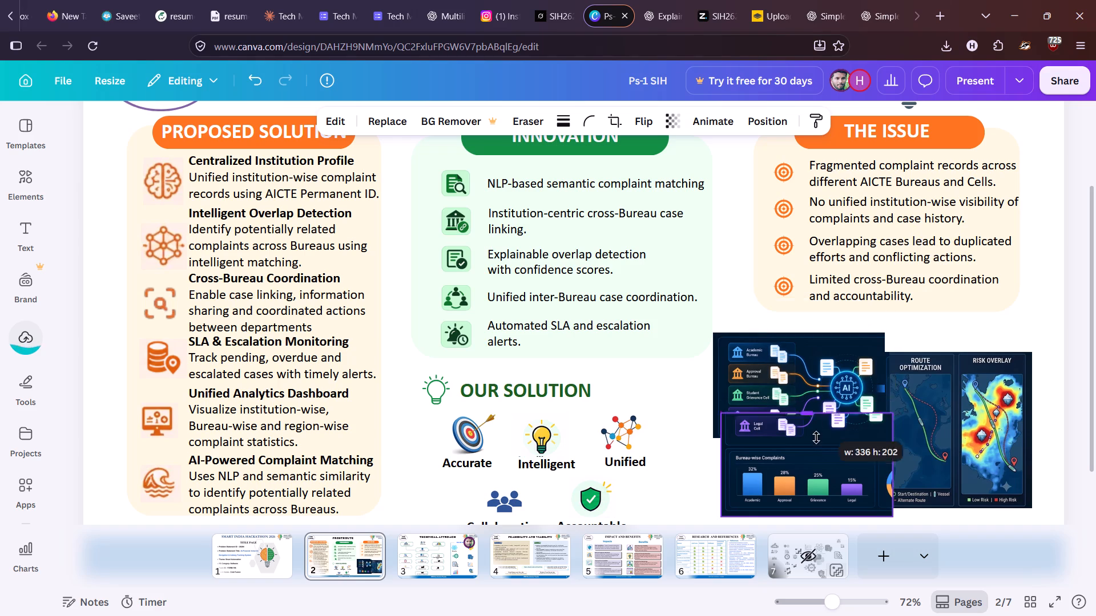
pyautogui.moveTo(816, 437); pyautogui.dragTo(820, 450)
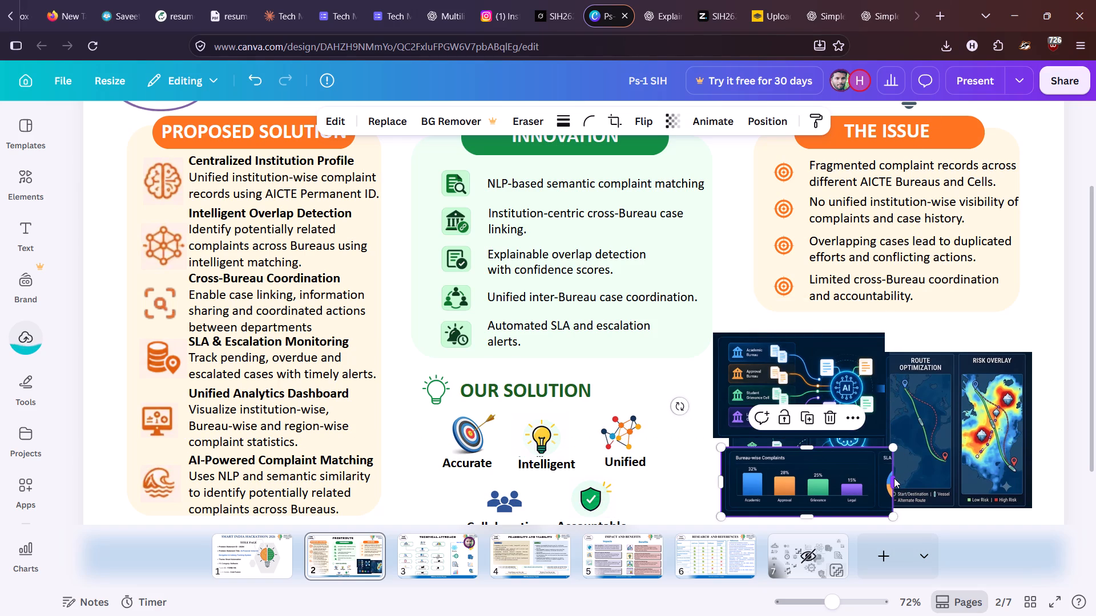
pyautogui.moveTo(893, 477); pyautogui.dragTo(953, 469)
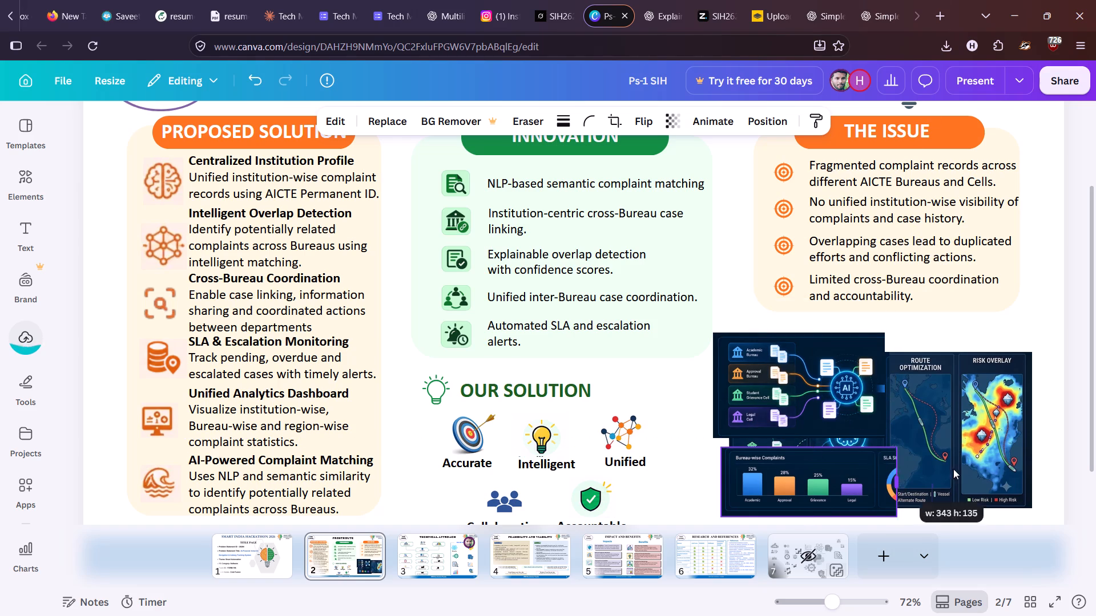
pyautogui.moveTo(953, 469); pyautogui.dragTo(1039, 472)
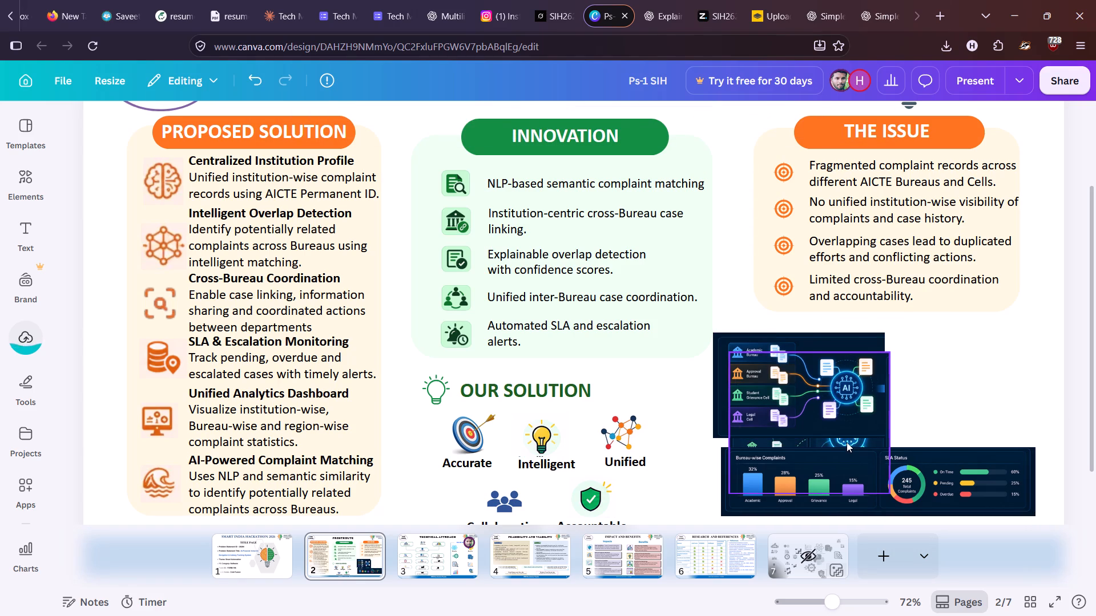
pyautogui.press('Delete')
# Move the bureaus and AI chip image under The Issue section and bring the complaints chart row up beneath it.
pyautogui.moveTo(804, 371); pyautogui.dragTo(883, 364)
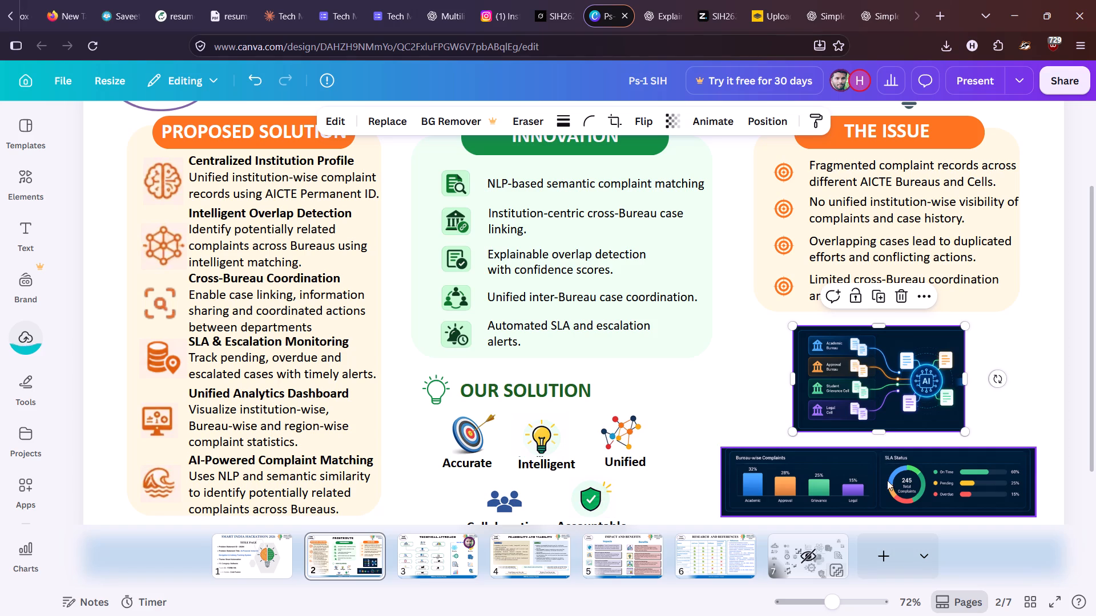
pyautogui.moveTo(887, 483); pyautogui.dragTo(879, 471)
pyautogui.click(702, 390)
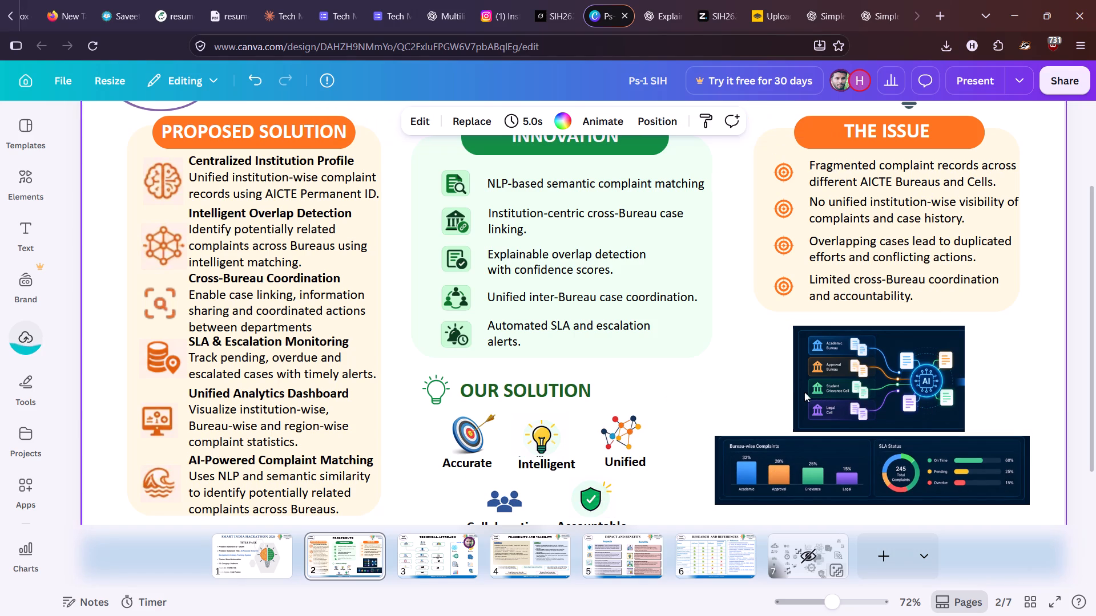
# Widen the bureaus image's crop to about 580 so it includes the AICTE ID complaint list, shifting the image to make room.
pyautogui.click(898, 392)
pyautogui.moveTo(965, 378); pyautogui.dragTo(1049, 375)
pyautogui.moveTo(922, 371); pyautogui.dragTo(859, 376)
pyautogui.moveTo(986, 384); pyautogui.dragTo(1087, 366)
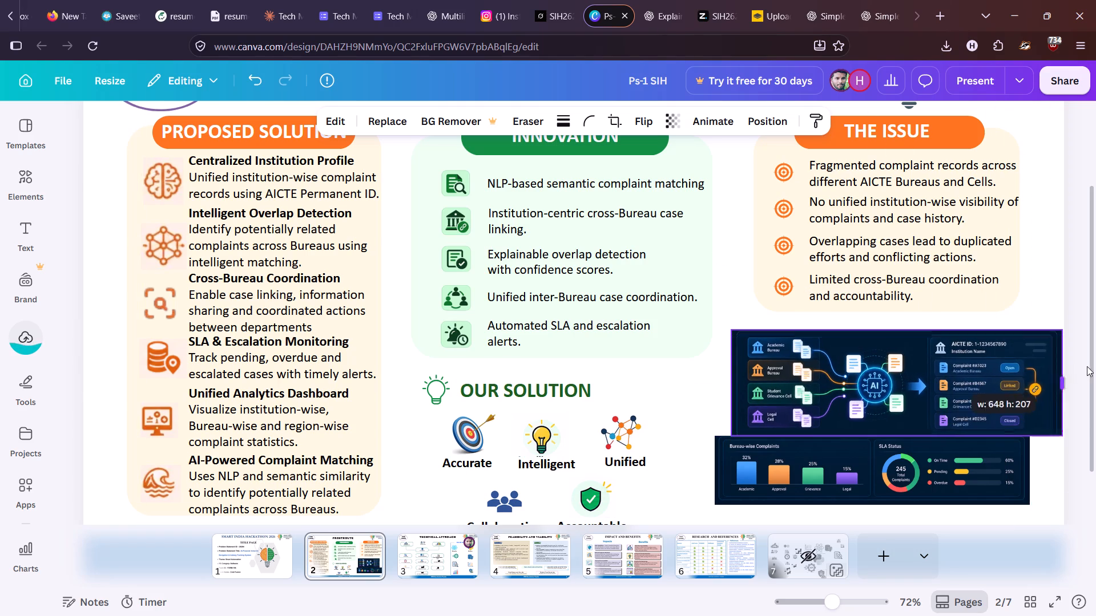
pyautogui.moveTo(1087, 366); pyautogui.dragTo(1027, 383)
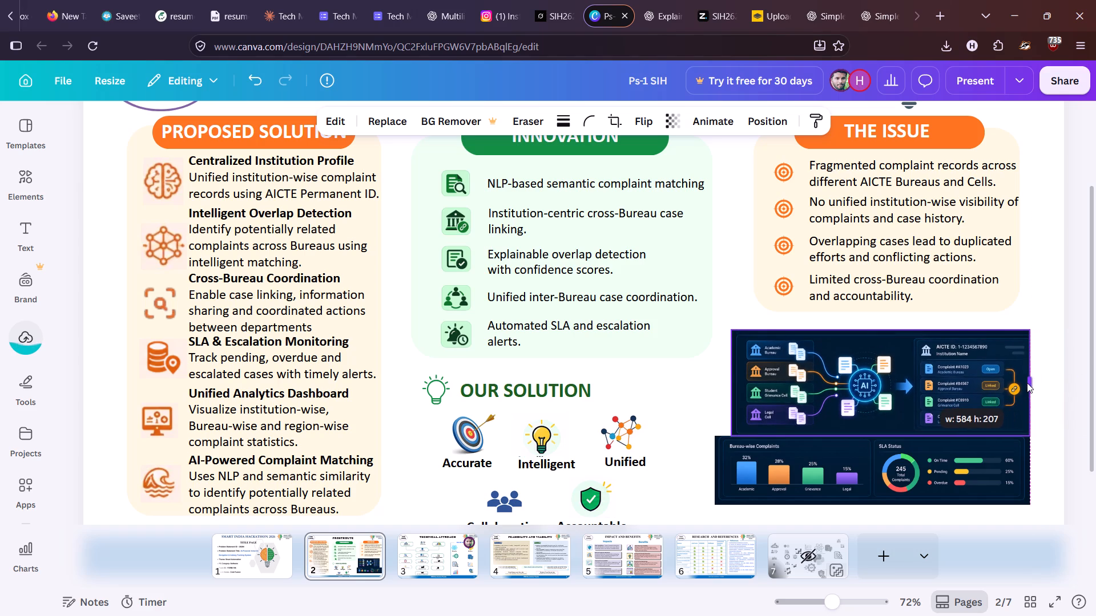
pyautogui.moveTo(1027, 383); pyautogui.dragTo(1024, 384)
# Reposition the bureaus image slightly higher below The Issue and place the chart row beneath it with a small gap.
pyautogui.moveTo(947, 384); pyautogui.dragTo(932, 377)
pyautogui.moveTo(958, 463); pyautogui.dragTo(950, 459)
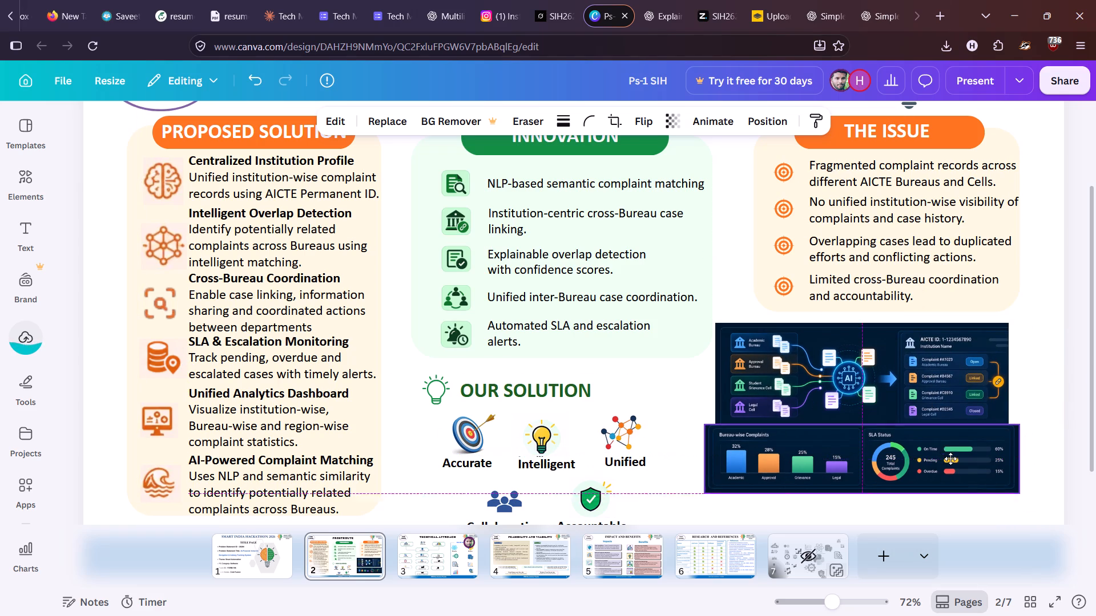
pyautogui.moveTo(950, 459); pyautogui.dragTo(951, 459)
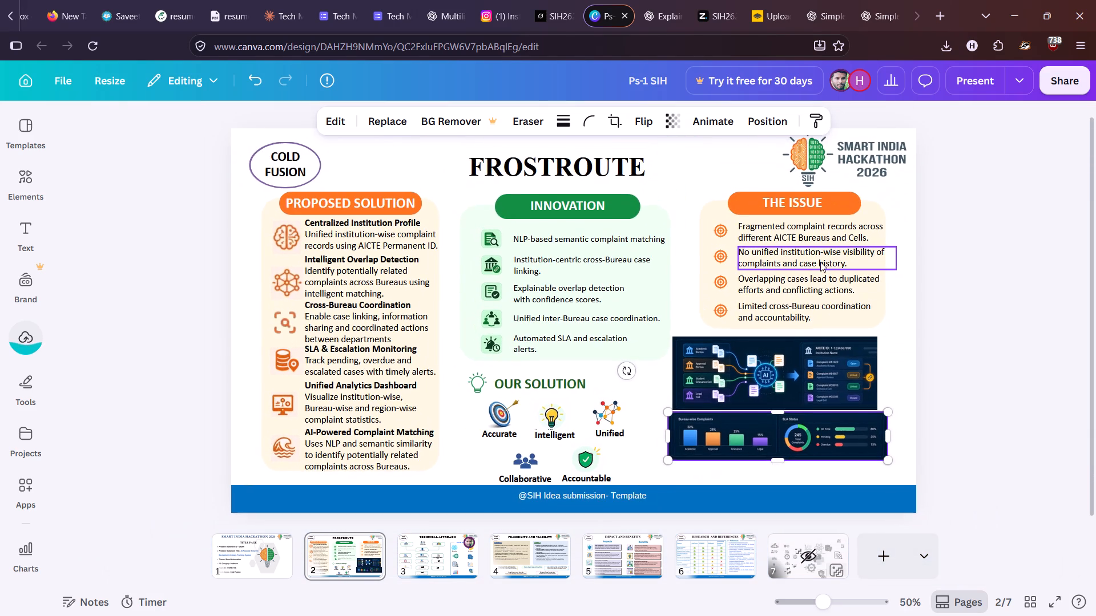
pyautogui.click(1003, 382)
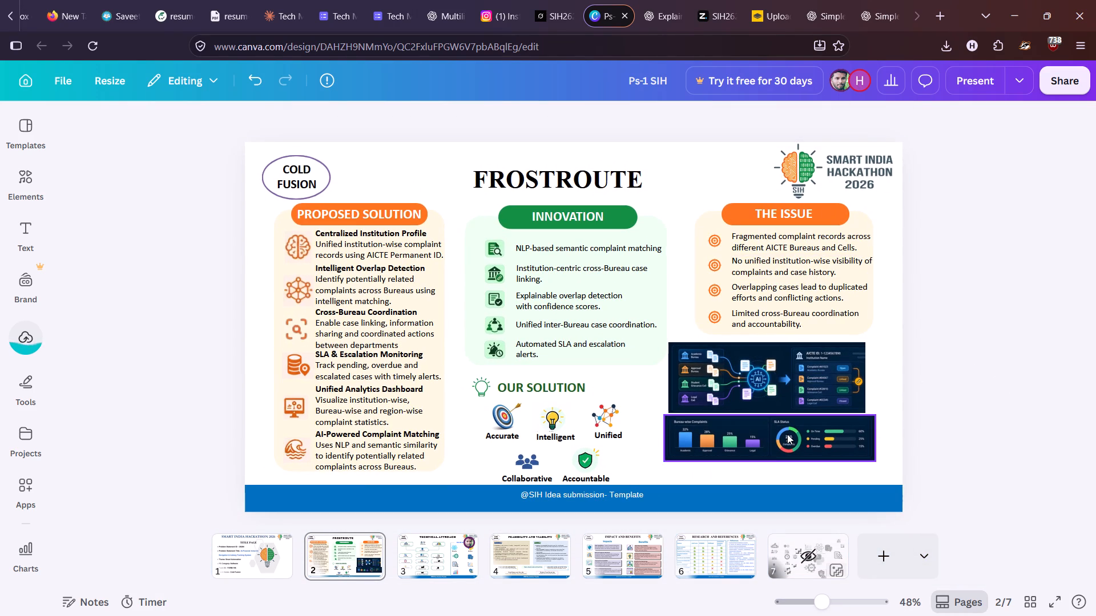
pyautogui.moveTo(787, 434); pyautogui.dragTo(784, 445)
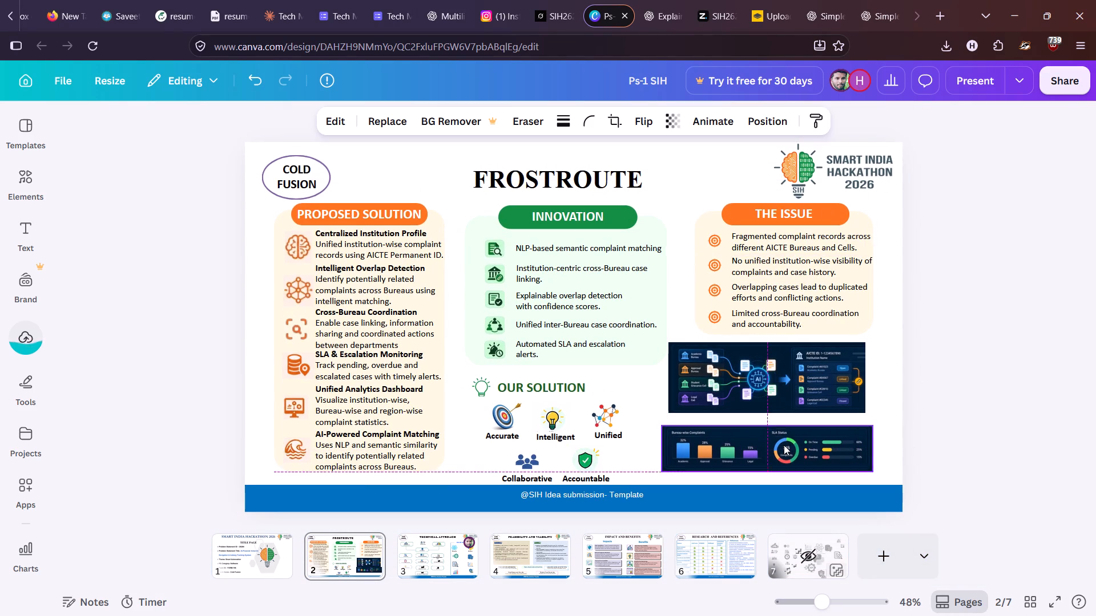
# Widen the Bureau-wise Complaints and SLA Status image beyond the bureaus image, then shift it back and slightly adjust its lower edge.
pyautogui.moveTo(873, 447); pyautogui.dragTo(882, 446)
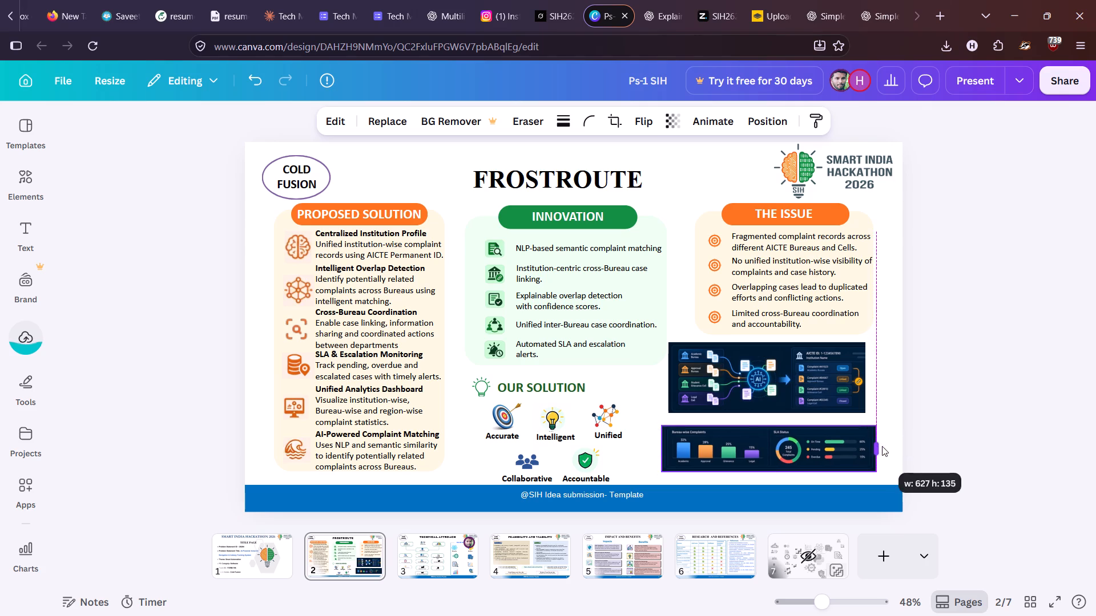
pyautogui.moveTo(882, 446); pyautogui.dragTo(889, 448)
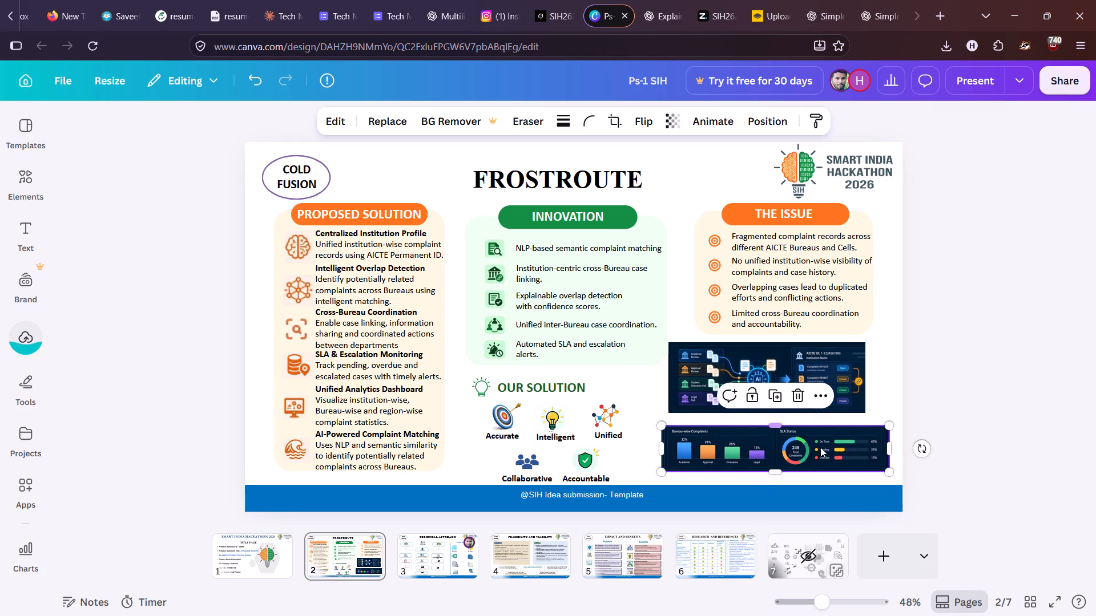
pyautogui.moveTo(812, 451); pyautogui.dragTo(803, 448)
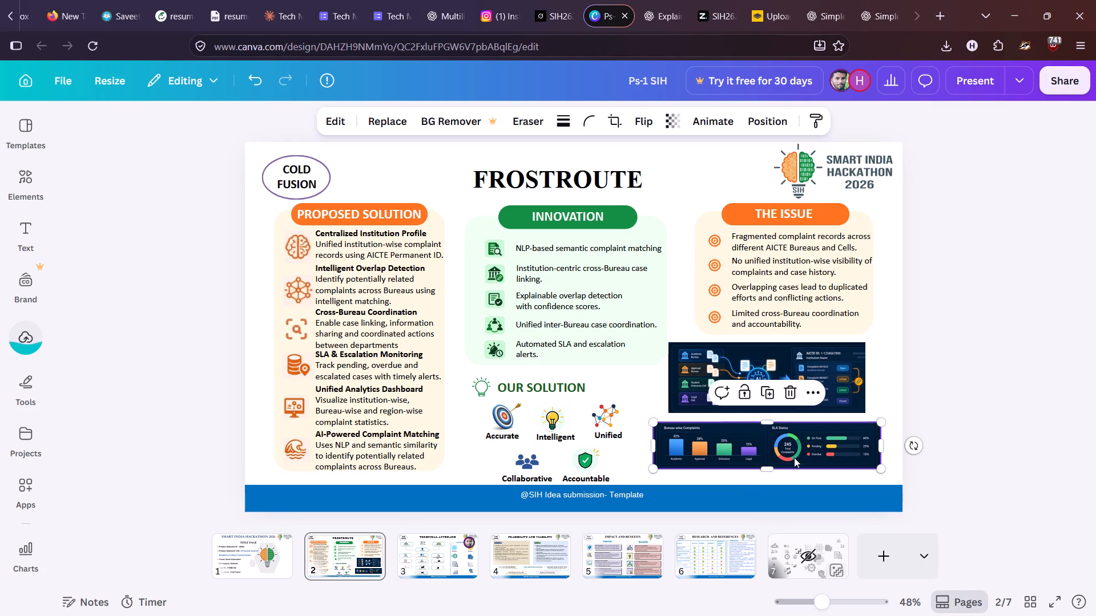
pyautogui.click(767, 467)
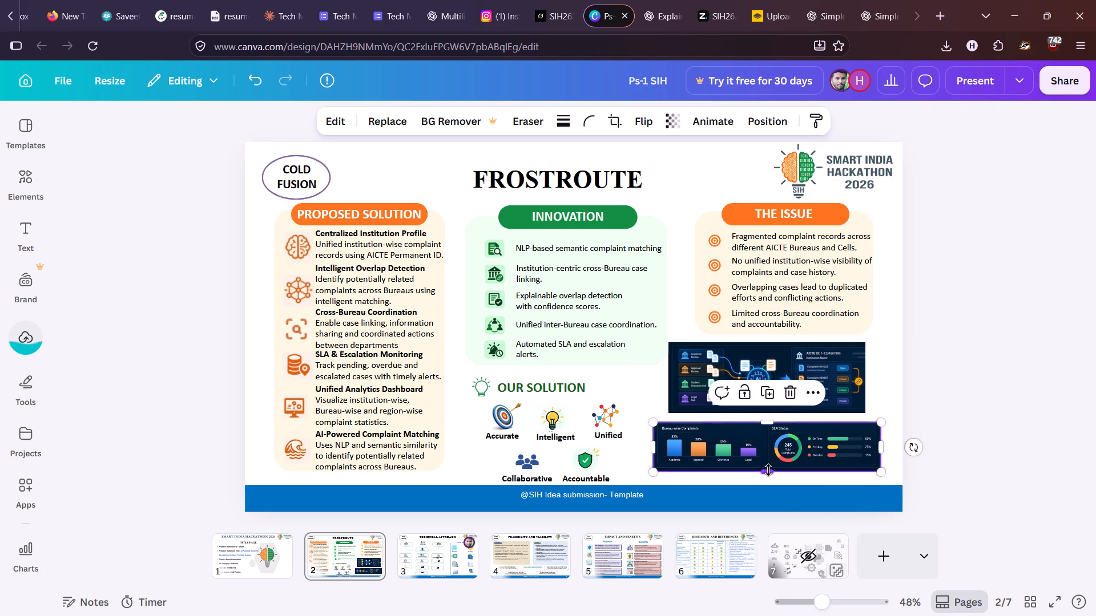
pyautogui.click(959, 391)
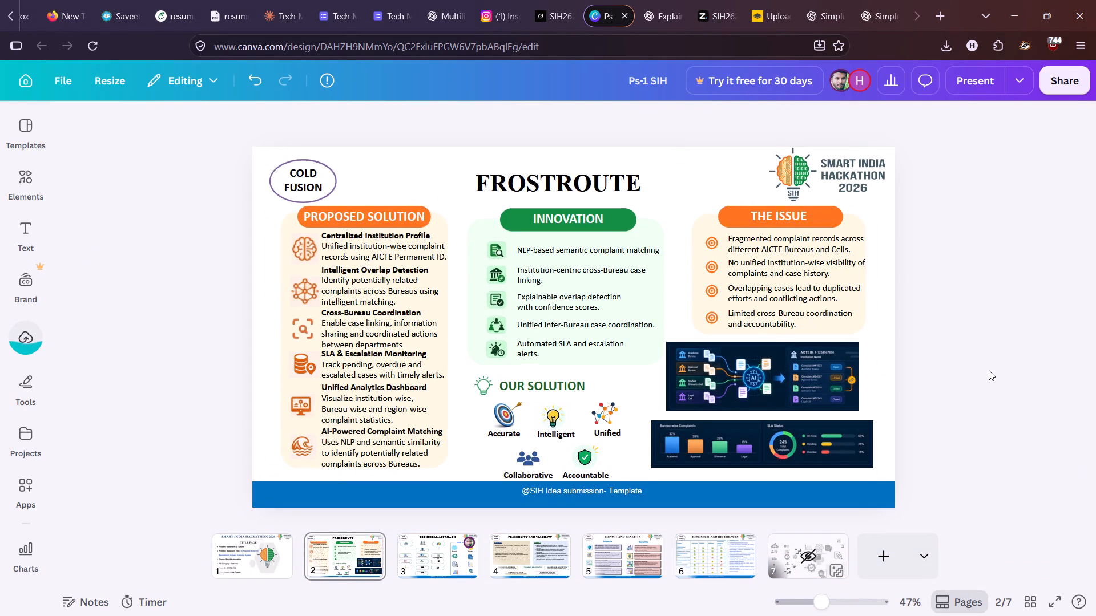
# Align the two dashboard images under The Issue, shifting the chart row sideways and moving the bureaus image down close above it.
pyautogui.click(989, 370)
pyautogui.moveTo(777, 444); pyautogui.dragTo(787, 447)
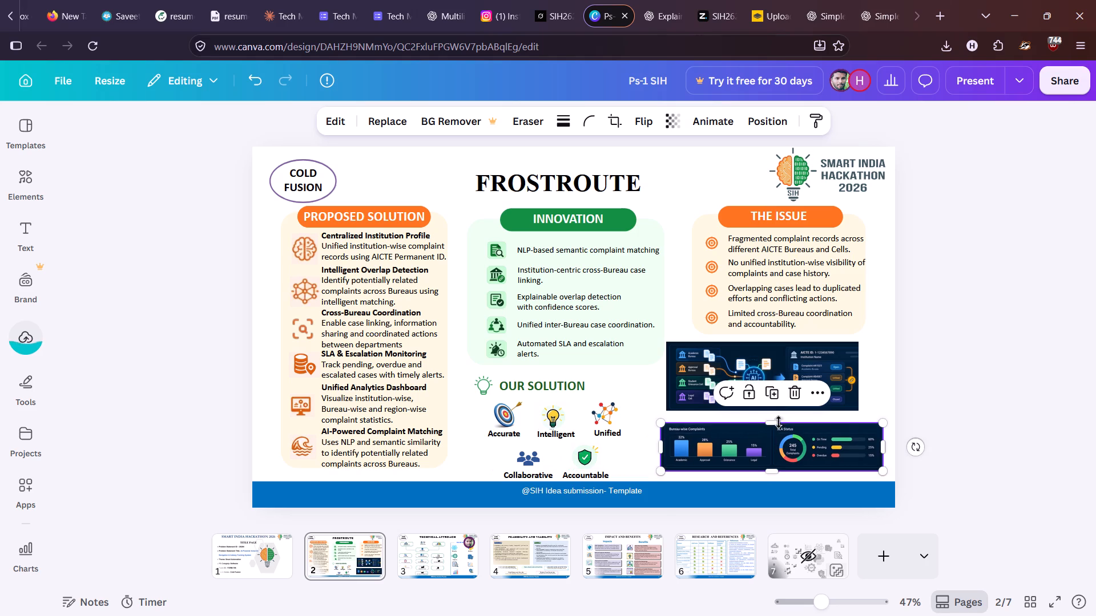
pyautogui.click(768, 362)
pyautogui.moveTo(768, 362); pyautogui.dragTo(772, 367)
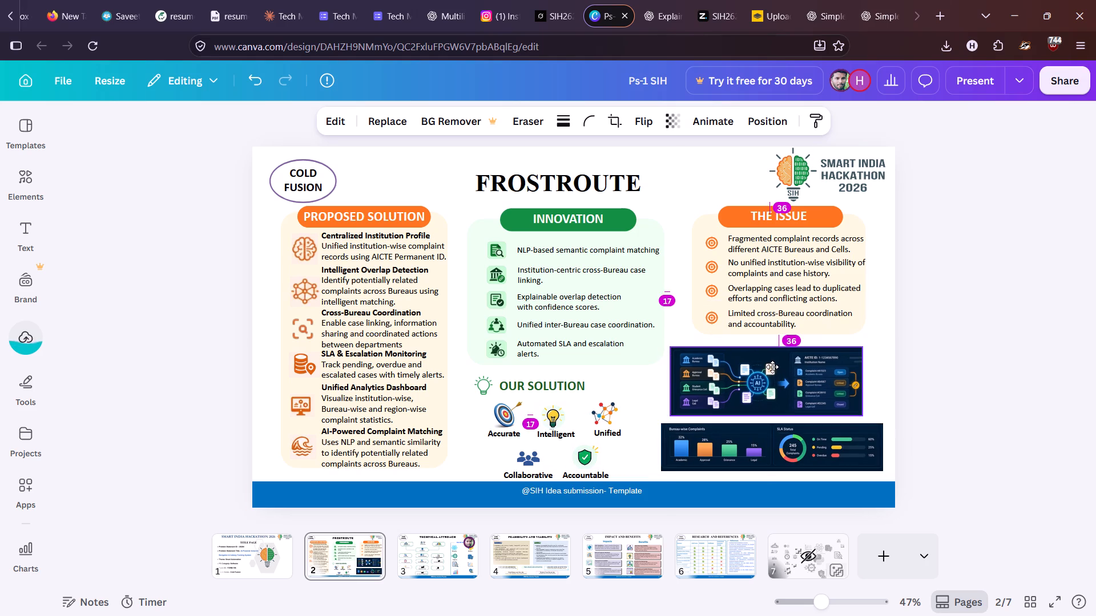
pyautogui.moveTo(772, 367); pyautogui.dragTo(776, 370)
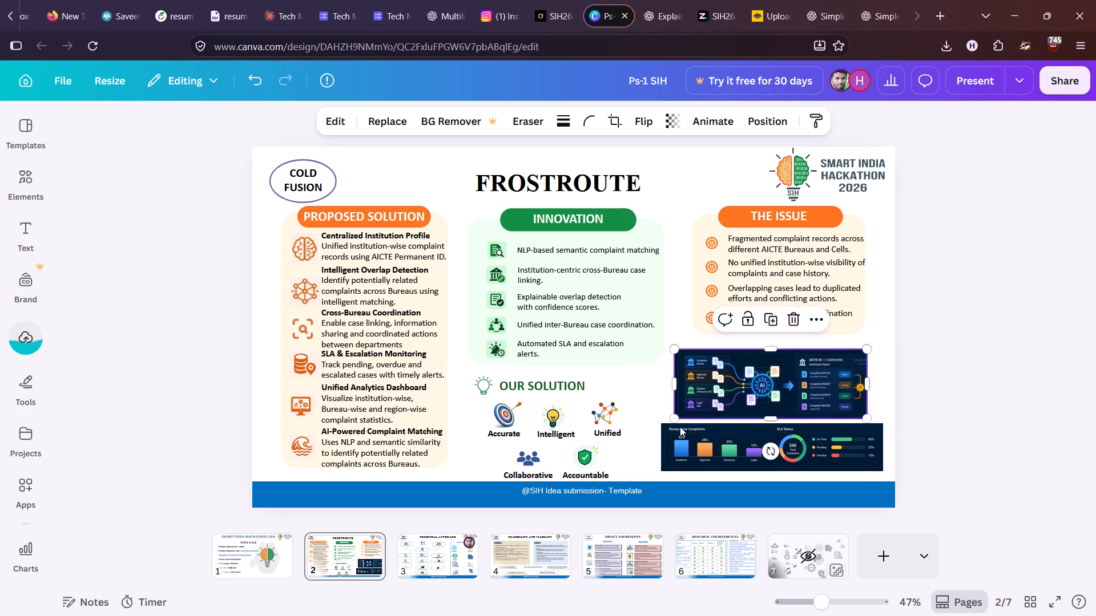
pyautogui.click(462, 559)
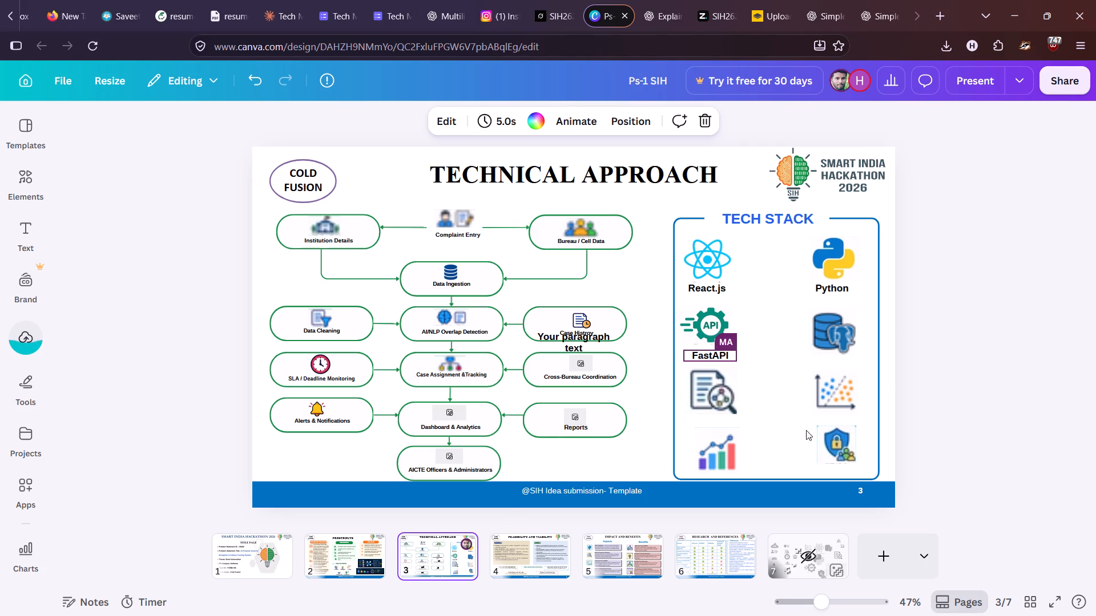
pyautogui.click(349, 554)
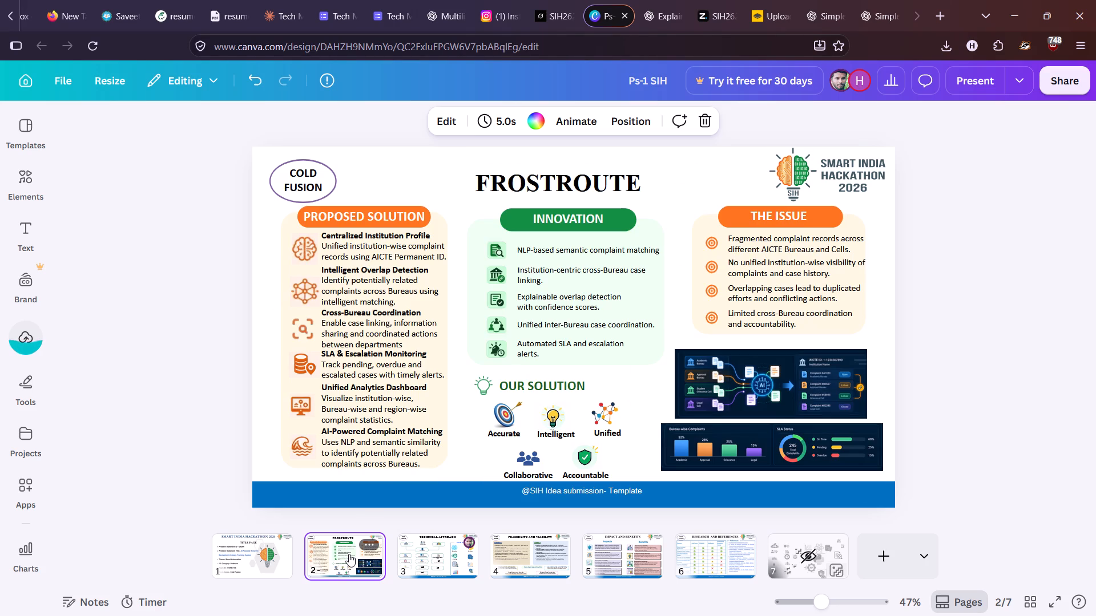
pyautogui.click(259, 564)
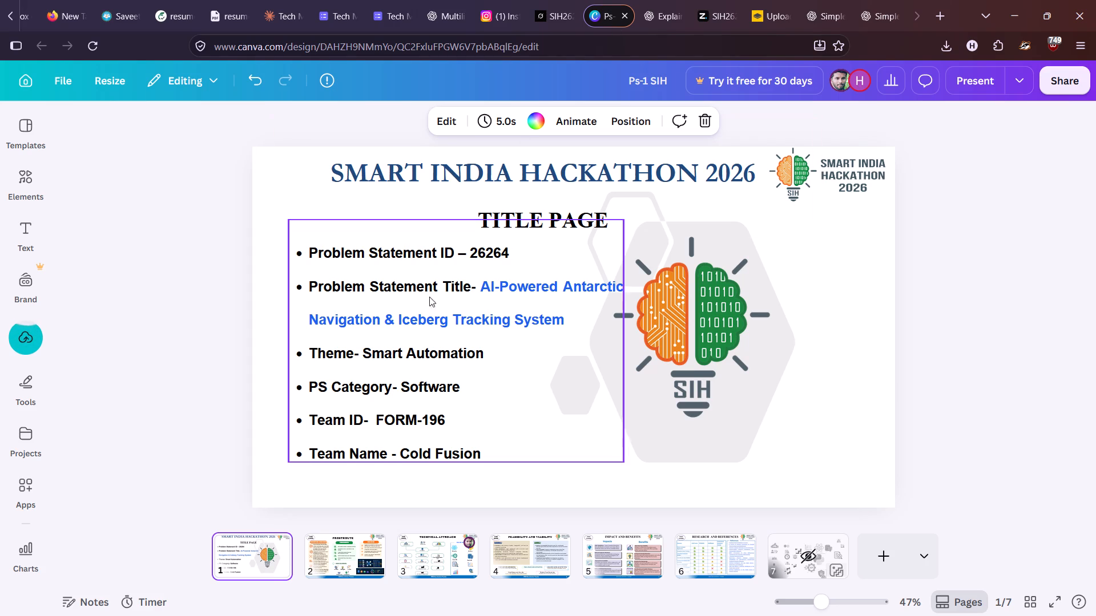
pyautogui.click(676, 0)
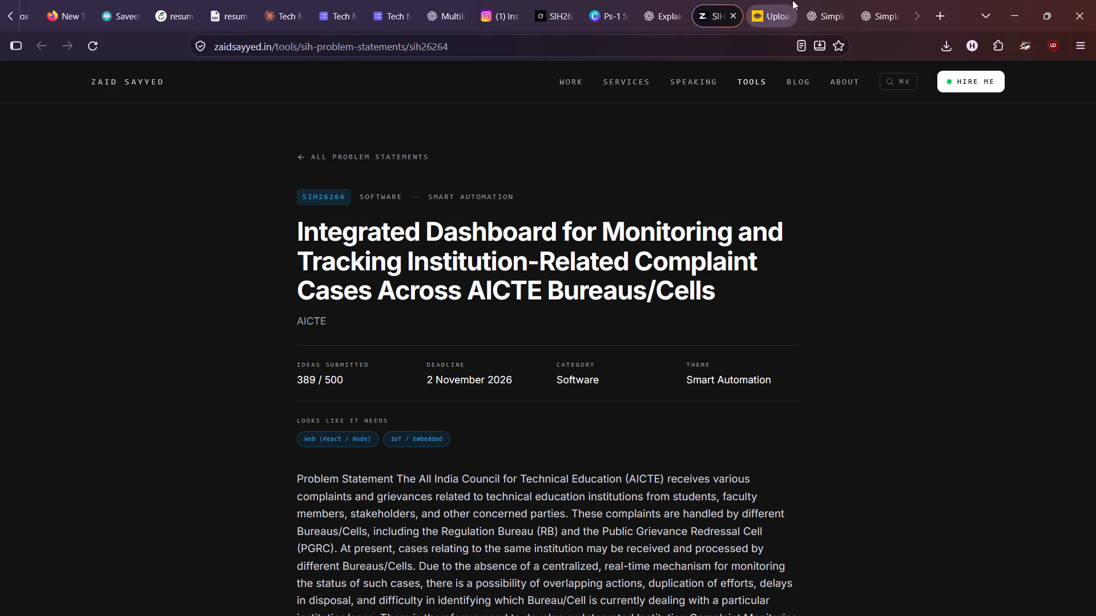
pyautogui.click(811, 0)
pyautogui.click(720, 0)
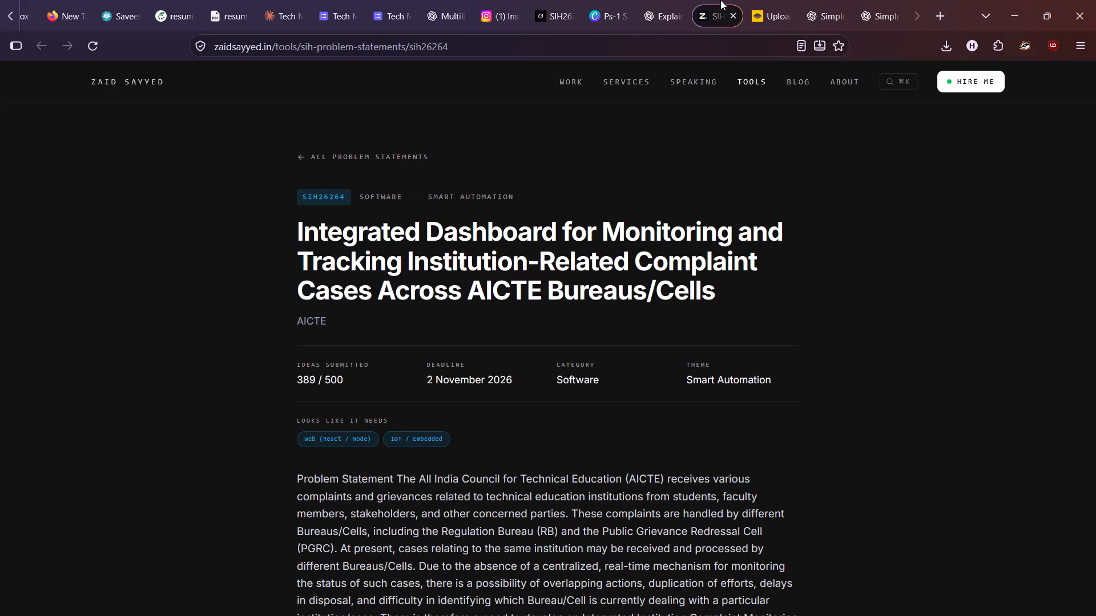
pyautogui.click(676, 0)
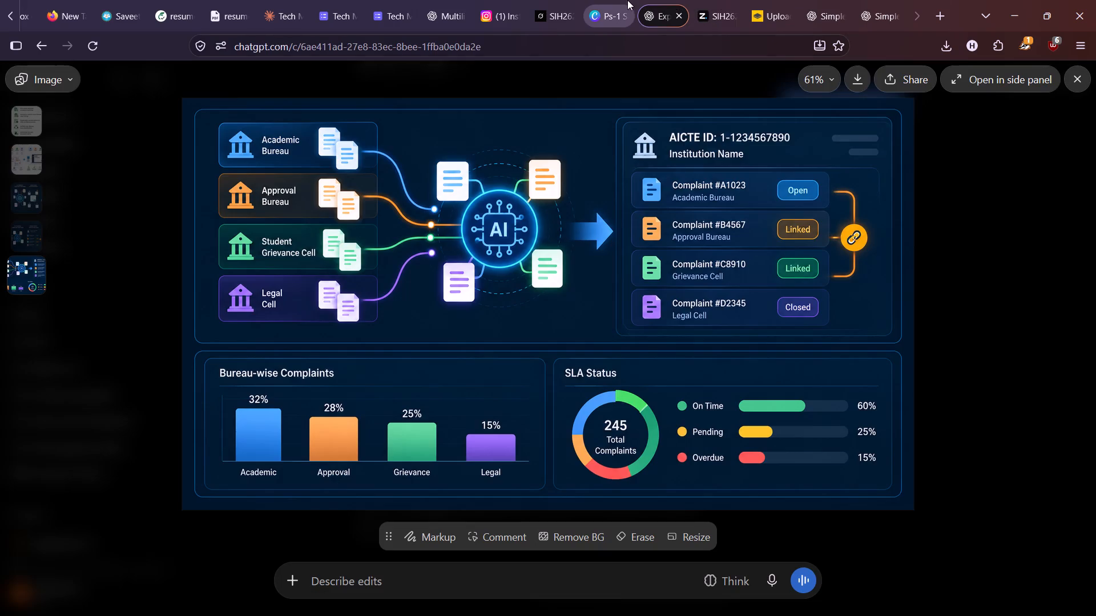
pyautogui.click(621, 0)
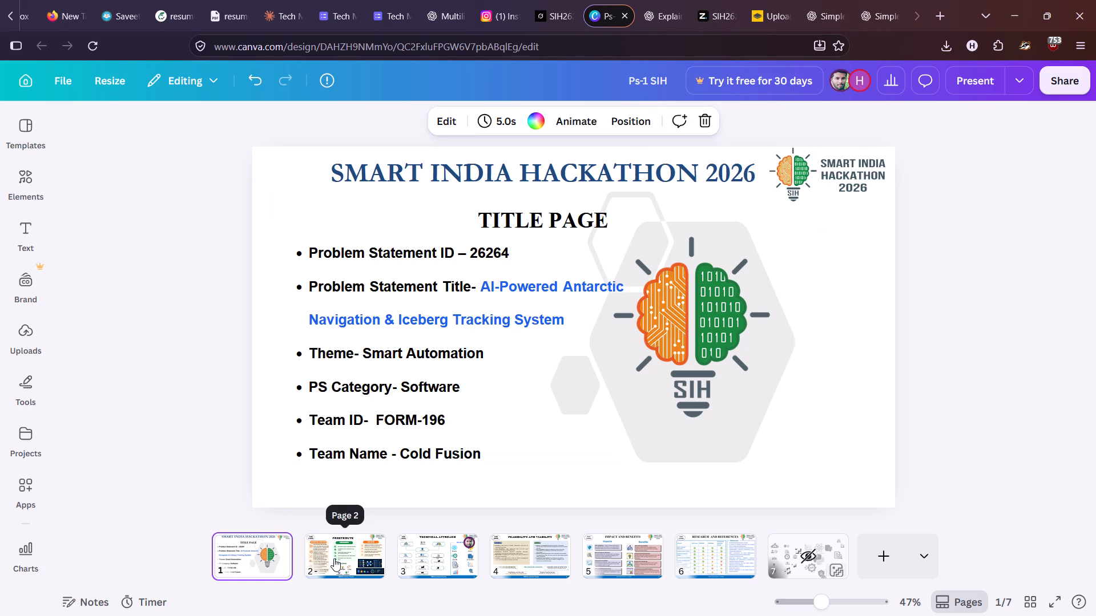
pyautogui.click(667, 0)
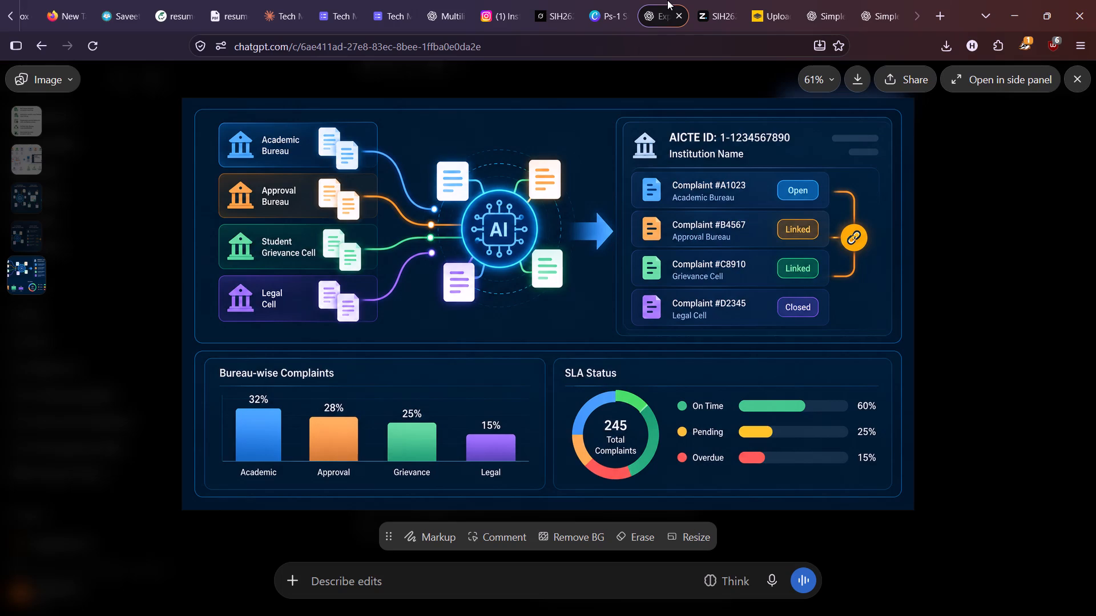
pyautogui.click(605, 0)
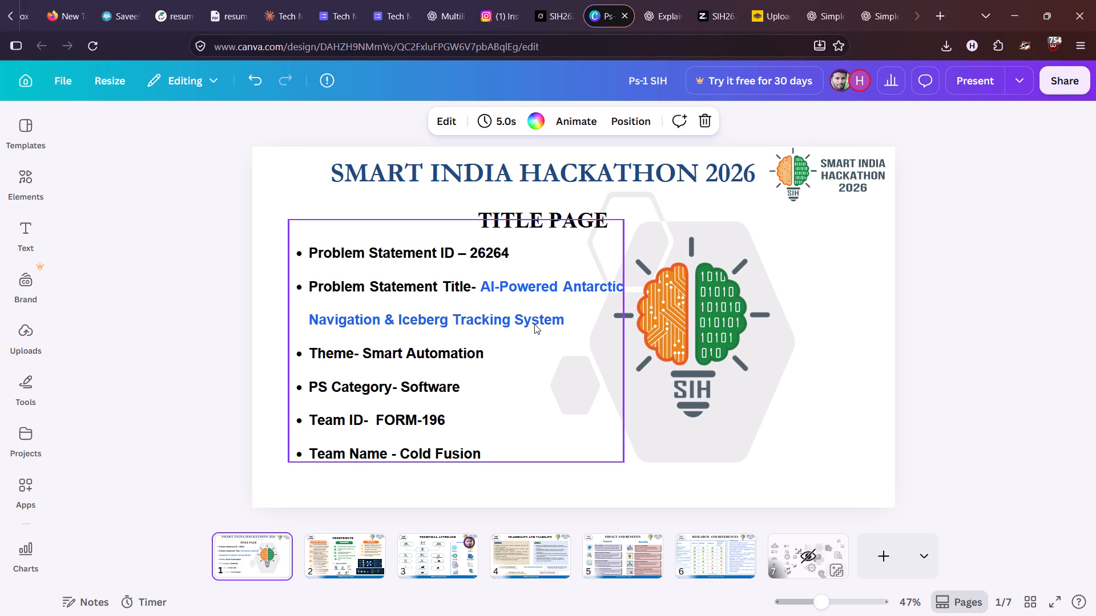
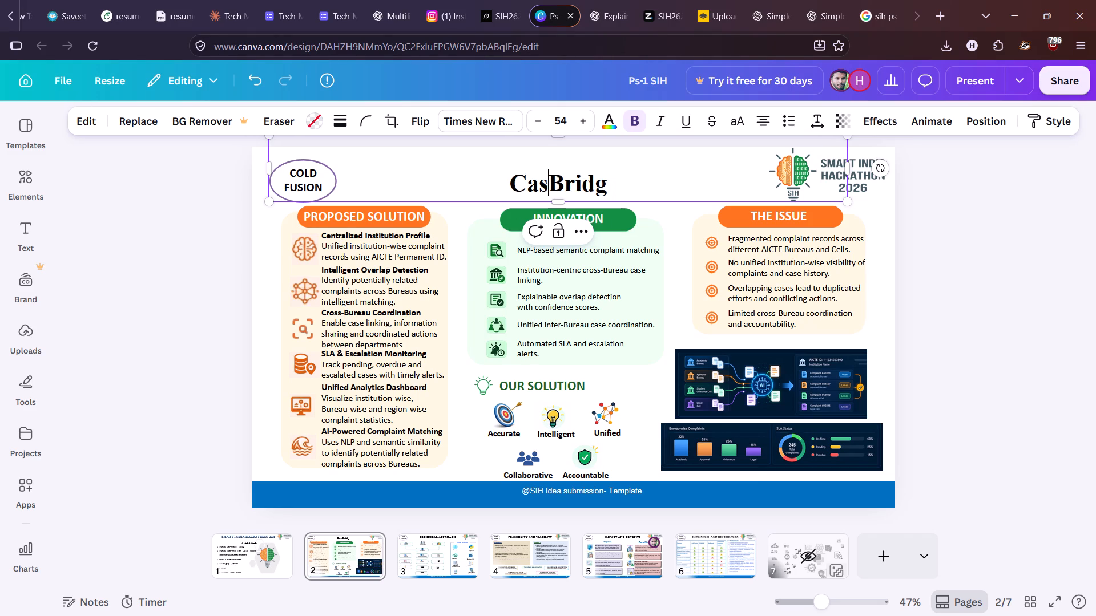
pyautogui.press('BackSpace')
pyautogui.press('BackSpace')
pyautogui.write('ASE')
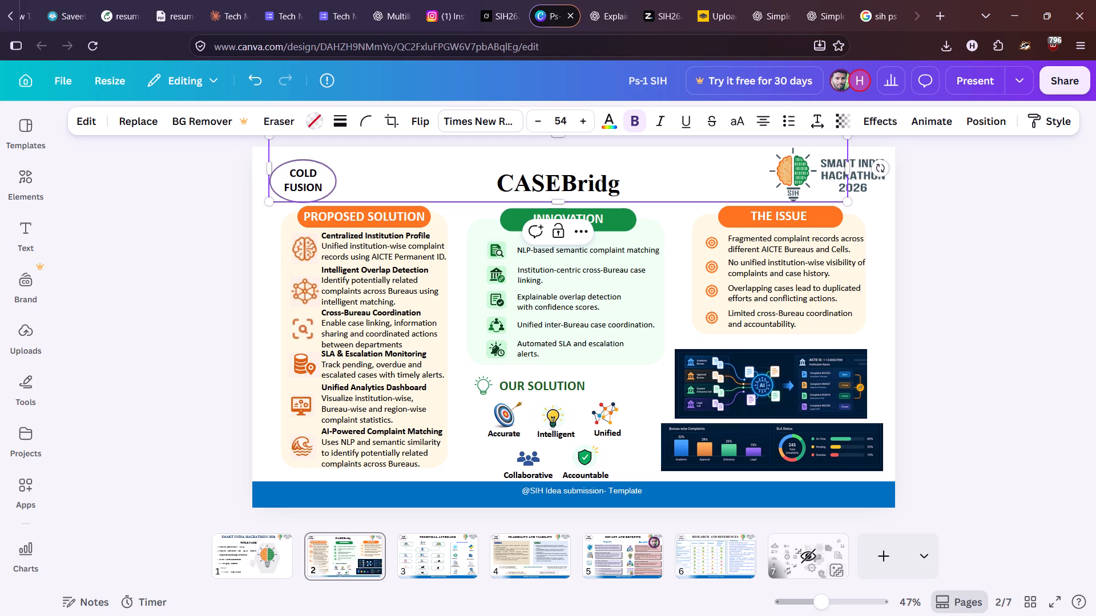
pyautogui.press('Right')
pyautogui.press('Right')
pyautogui.press('Right')
pyautogui.press('Right')
pyautogui.press('Right')
pyautogui.hotkey('shift', 'e')
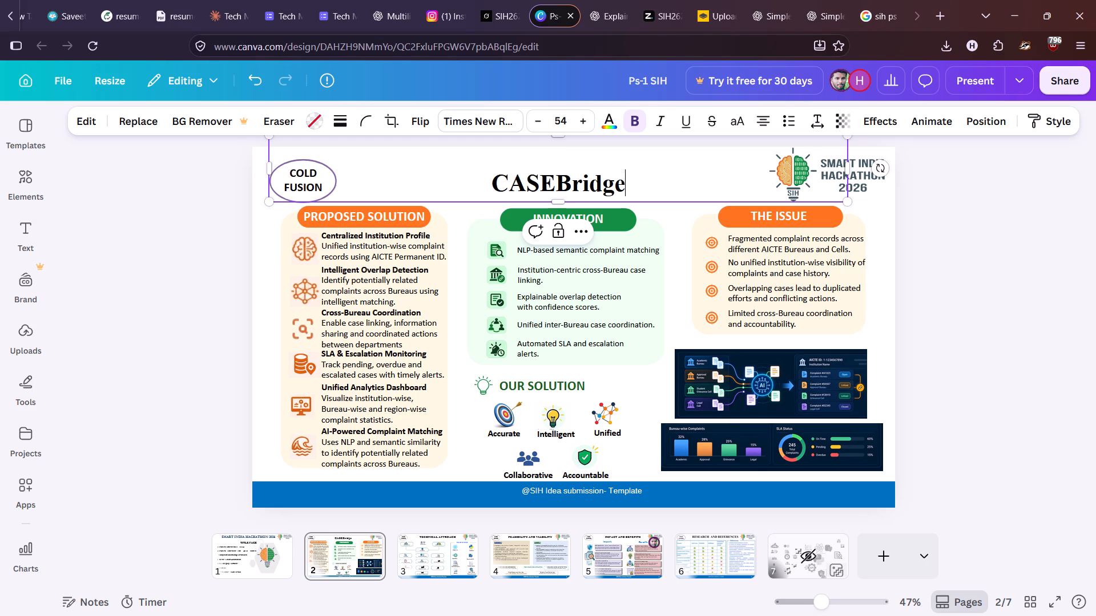
pyautogui.press('BackSpace')
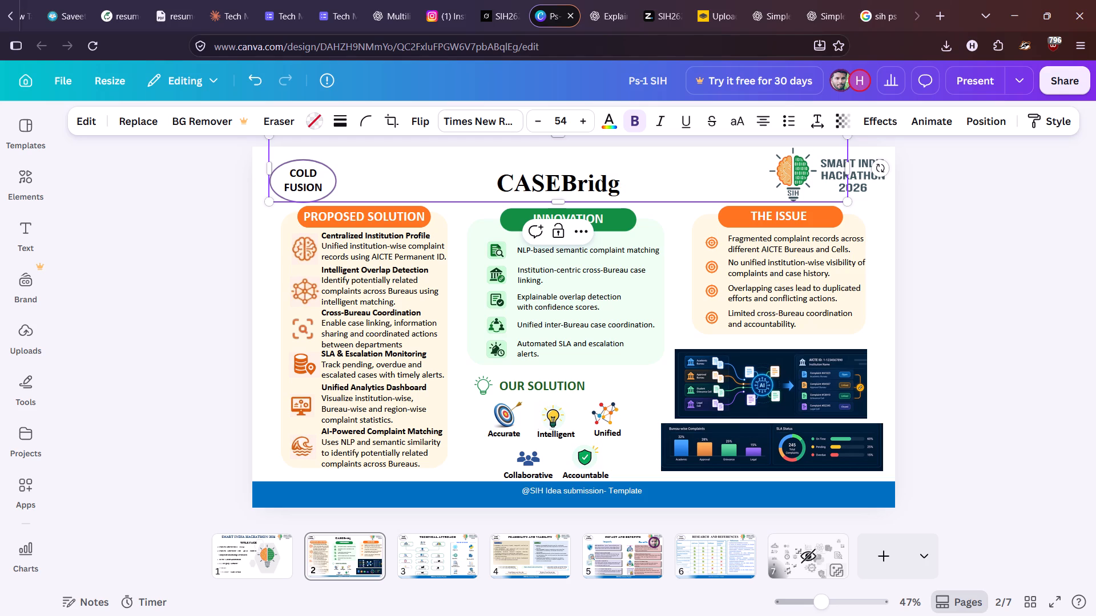
pyautogui.press('e')
pyautogui.press('Left')
pyautogui.press('BackSpace')
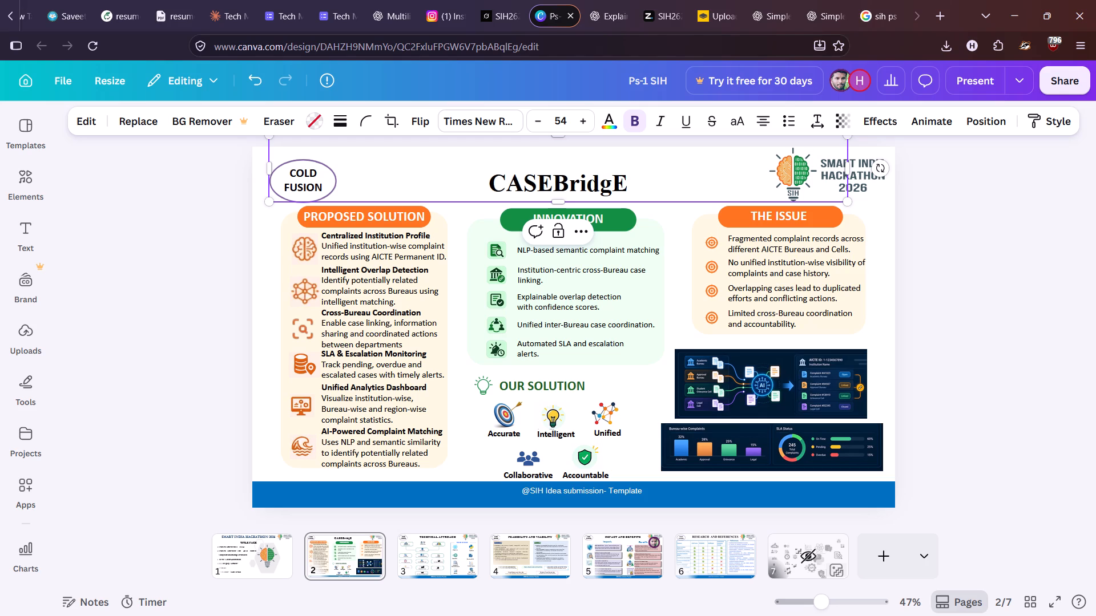
pyautogui.press('g')
pyautogui.press('Left')
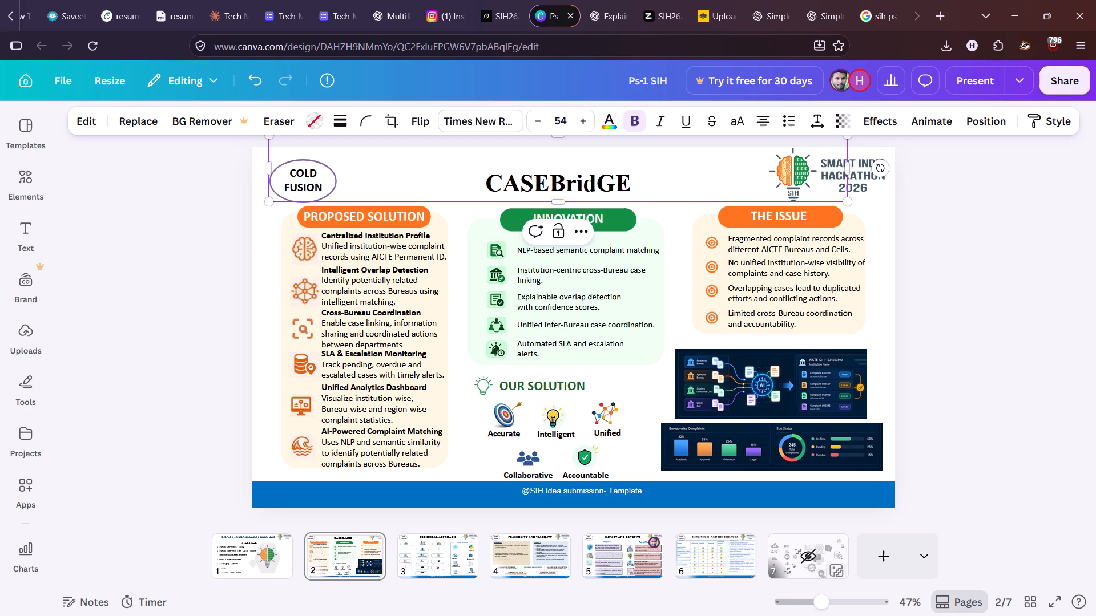
pyautogui.press('BackSpace')
pyautogui.press('d')
pyautogui.press('Left')
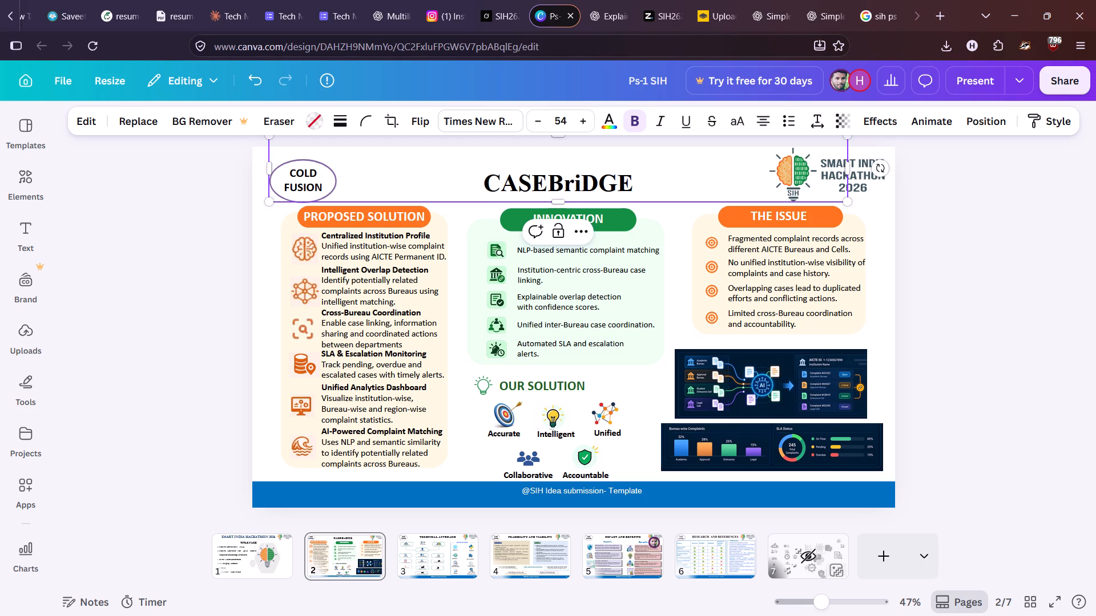
pyautogui.press('BackSpace')
pyautogui.press('i')
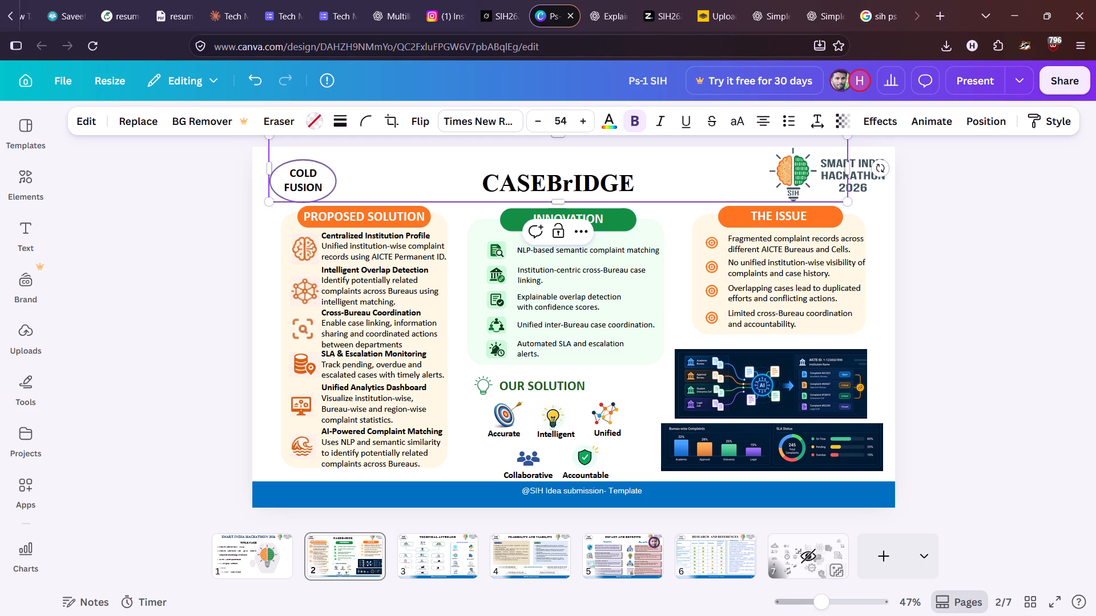
pyautogui.press('Left')
pyautogui.press('BackSpace')
pyautogui.press('r')
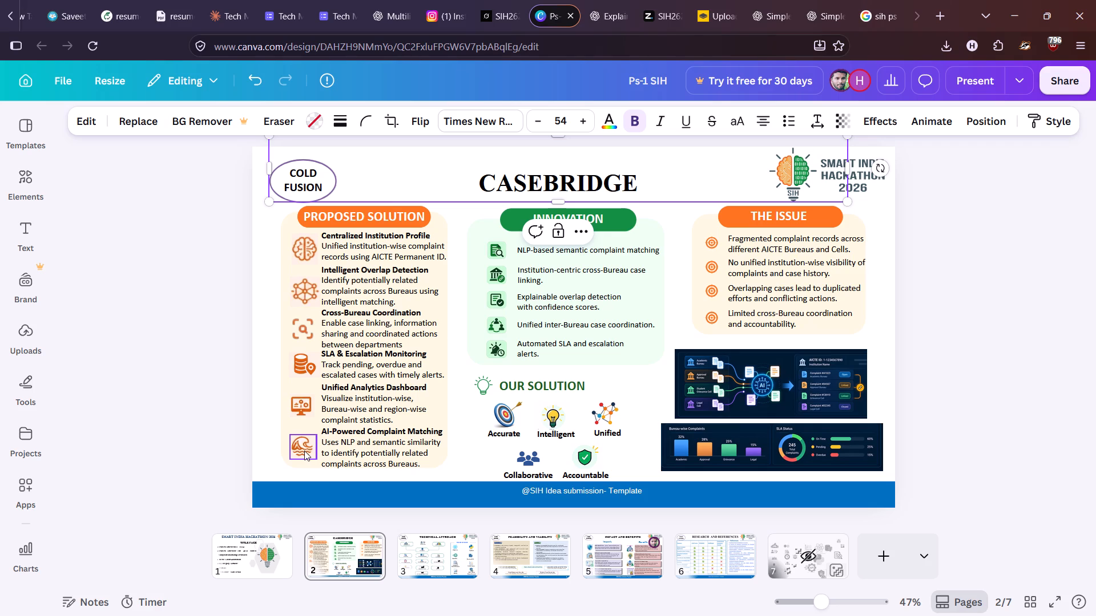
# Duplicate the Cross-Bureau Coordination icon on slide 2 and place the copy between the Proposed Solution and Innovation columns.
pyautogui.click(292, 330)
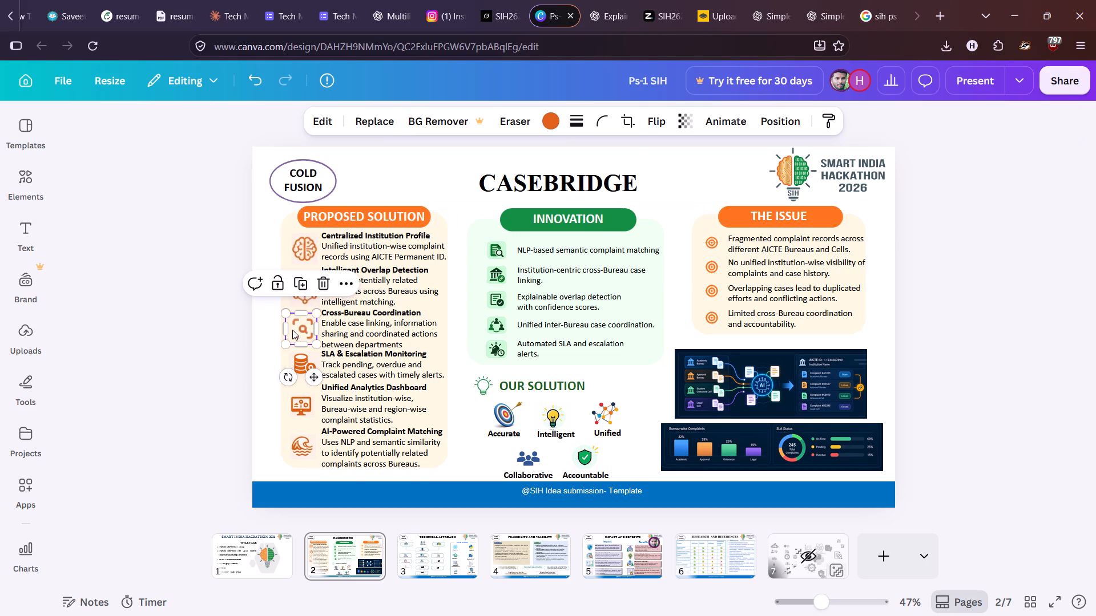
pyautogui.hotkey('ctrl', 'd')
pyautogui.moveTo(312, 335); pyautogui.dragTo(467, 315)
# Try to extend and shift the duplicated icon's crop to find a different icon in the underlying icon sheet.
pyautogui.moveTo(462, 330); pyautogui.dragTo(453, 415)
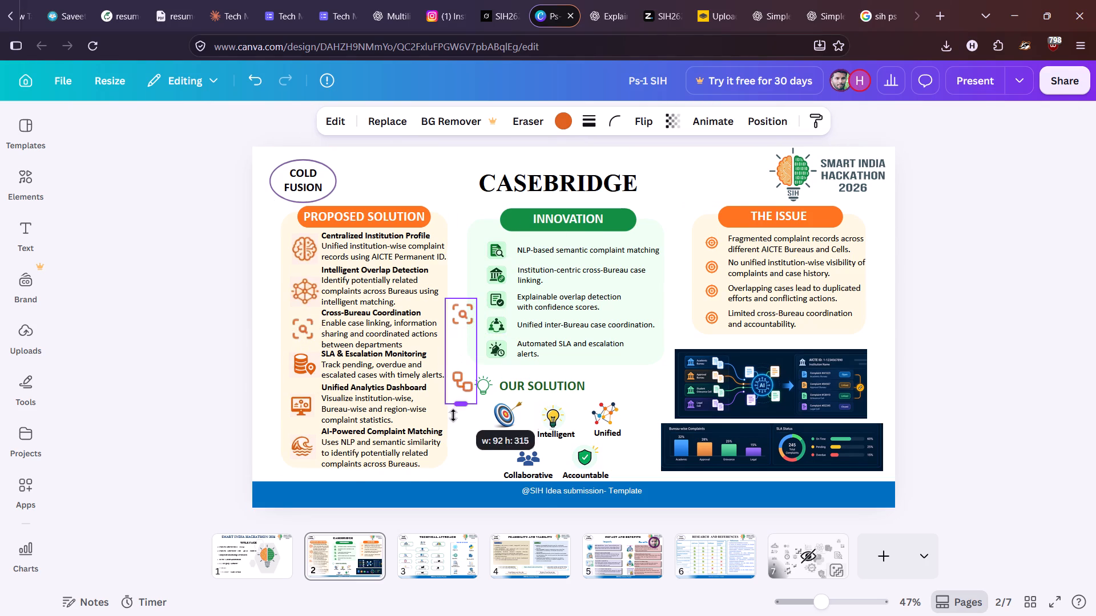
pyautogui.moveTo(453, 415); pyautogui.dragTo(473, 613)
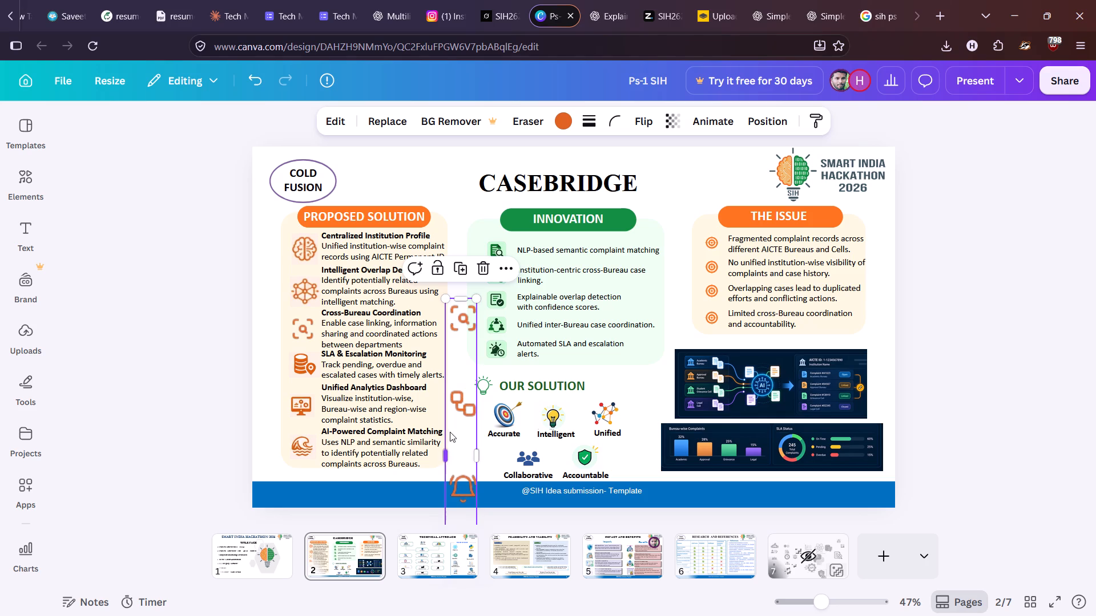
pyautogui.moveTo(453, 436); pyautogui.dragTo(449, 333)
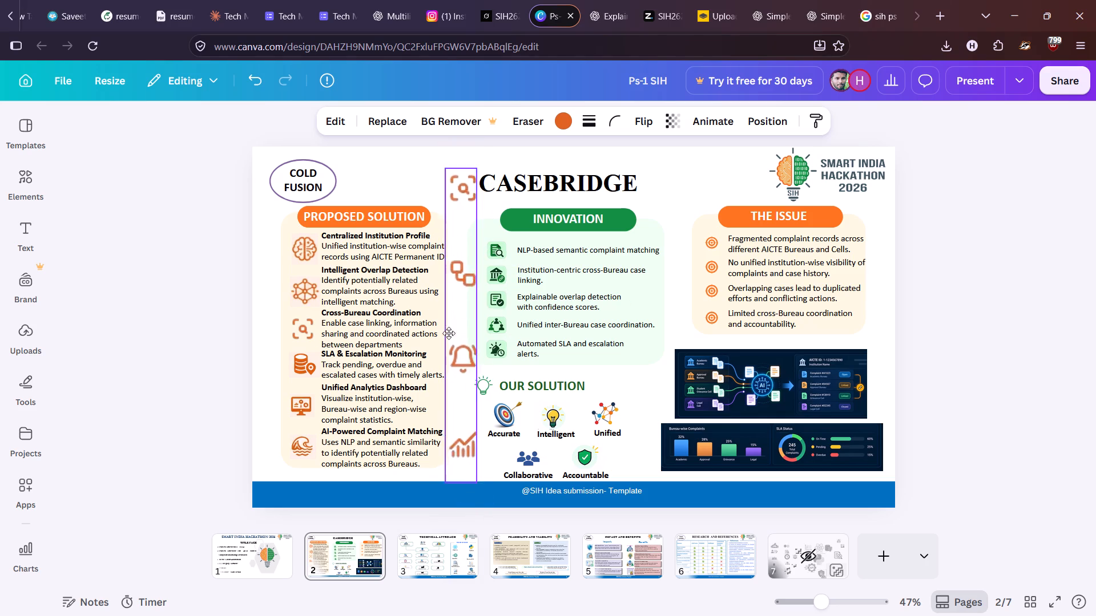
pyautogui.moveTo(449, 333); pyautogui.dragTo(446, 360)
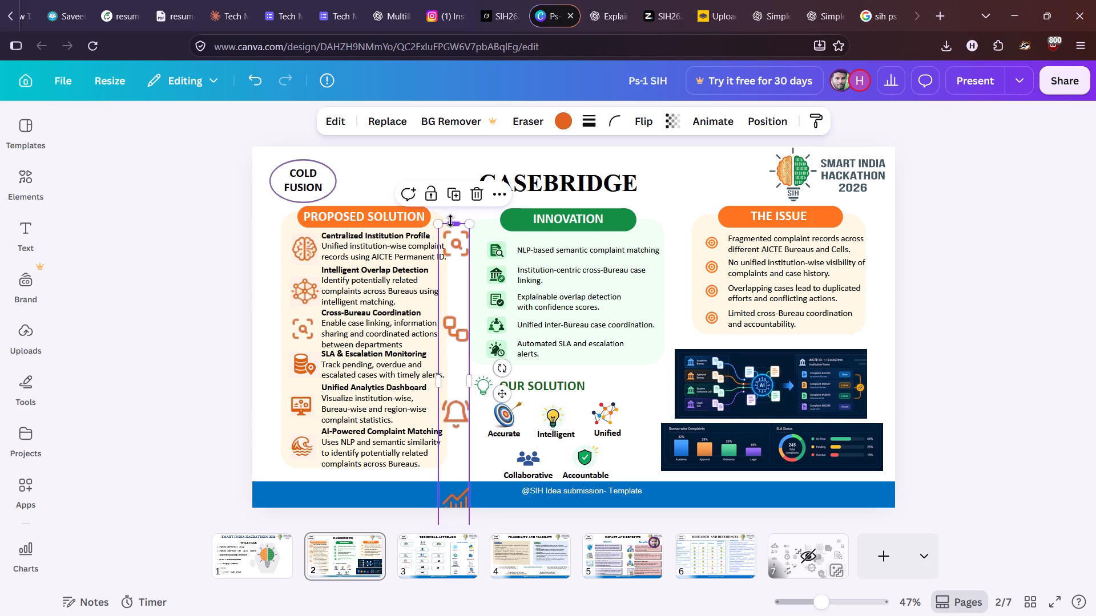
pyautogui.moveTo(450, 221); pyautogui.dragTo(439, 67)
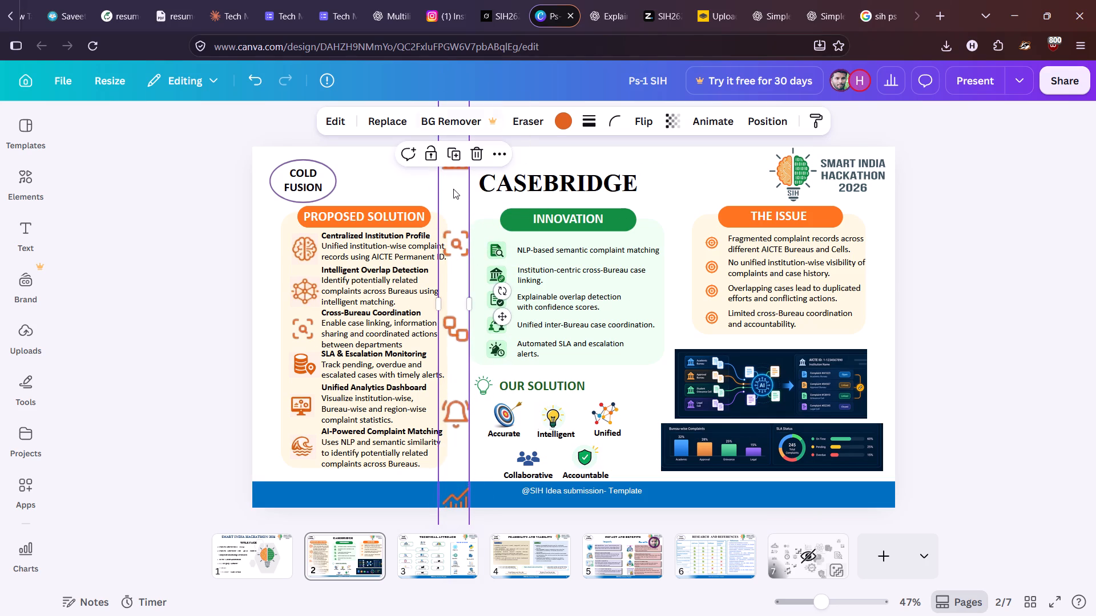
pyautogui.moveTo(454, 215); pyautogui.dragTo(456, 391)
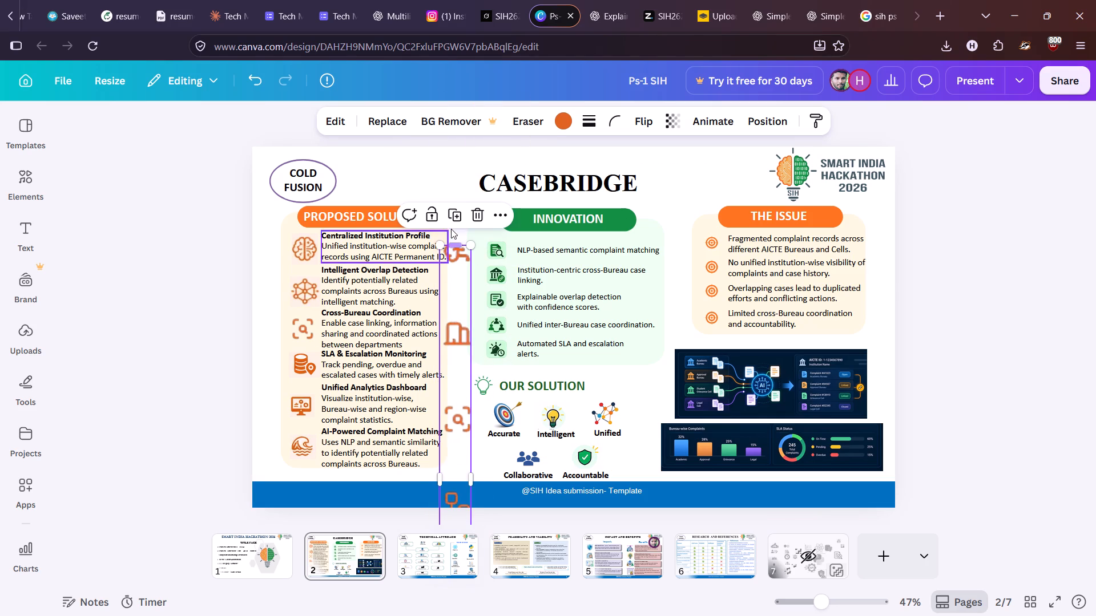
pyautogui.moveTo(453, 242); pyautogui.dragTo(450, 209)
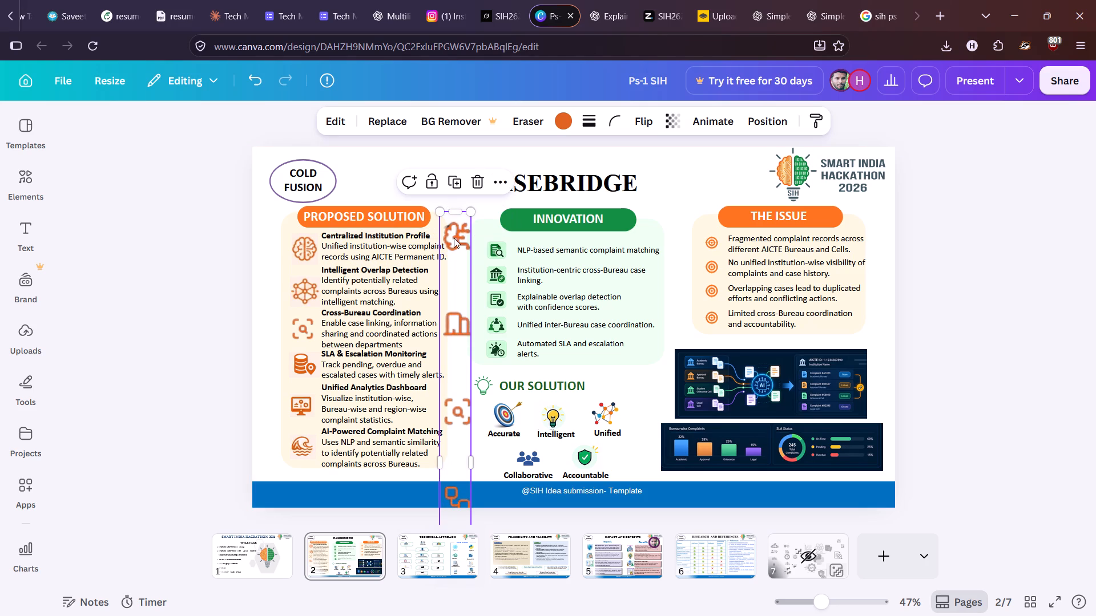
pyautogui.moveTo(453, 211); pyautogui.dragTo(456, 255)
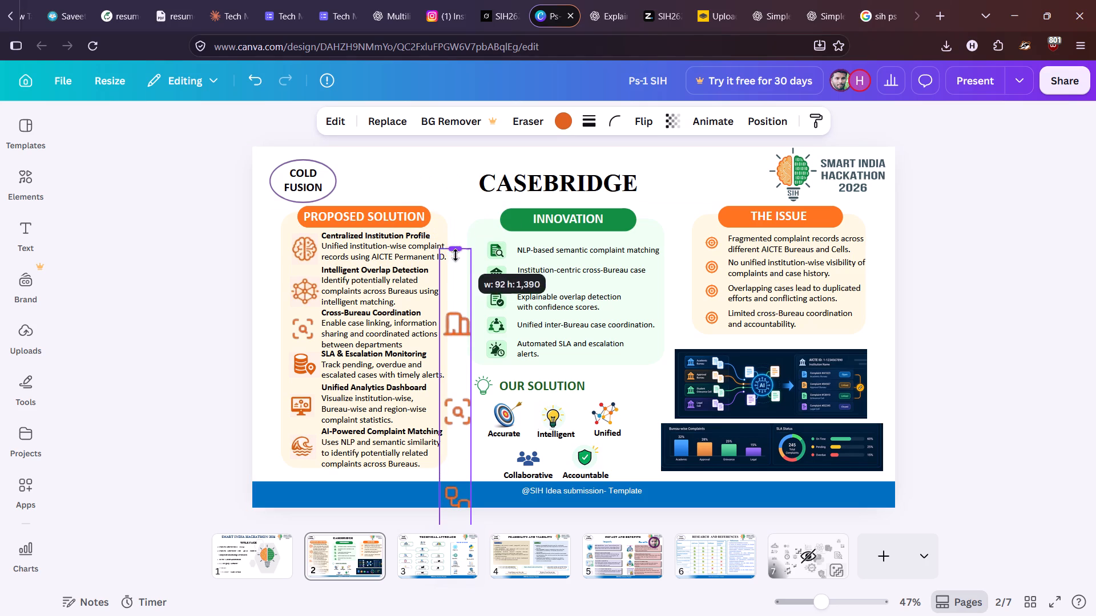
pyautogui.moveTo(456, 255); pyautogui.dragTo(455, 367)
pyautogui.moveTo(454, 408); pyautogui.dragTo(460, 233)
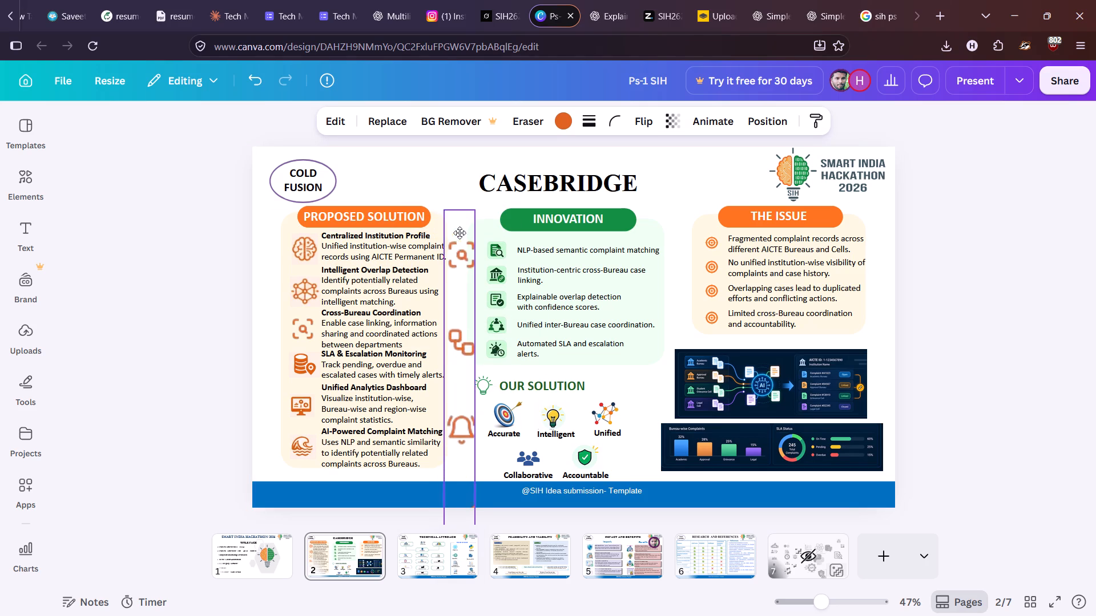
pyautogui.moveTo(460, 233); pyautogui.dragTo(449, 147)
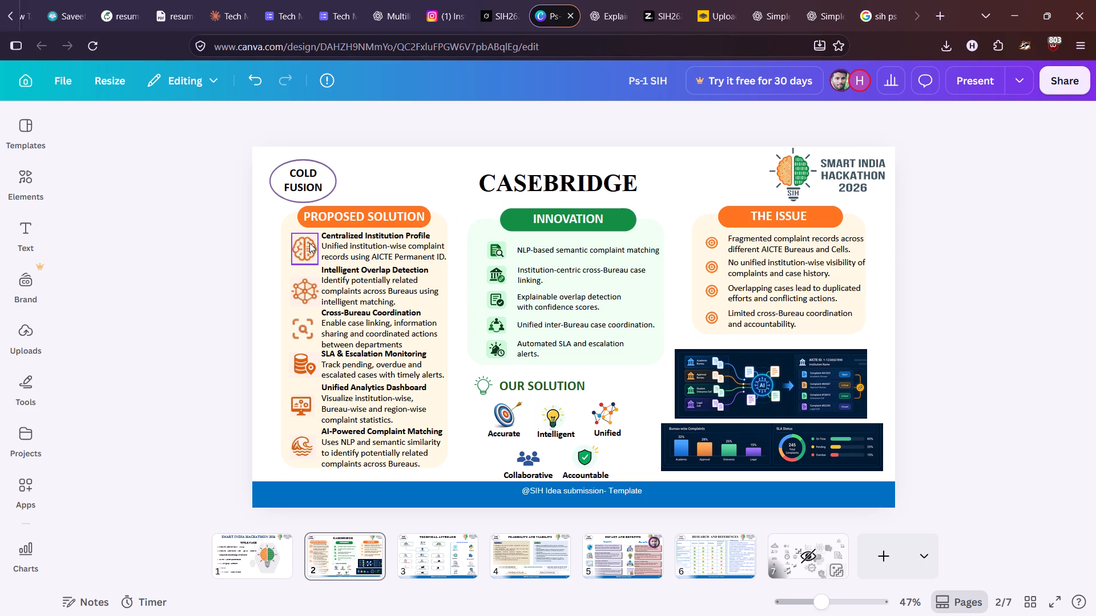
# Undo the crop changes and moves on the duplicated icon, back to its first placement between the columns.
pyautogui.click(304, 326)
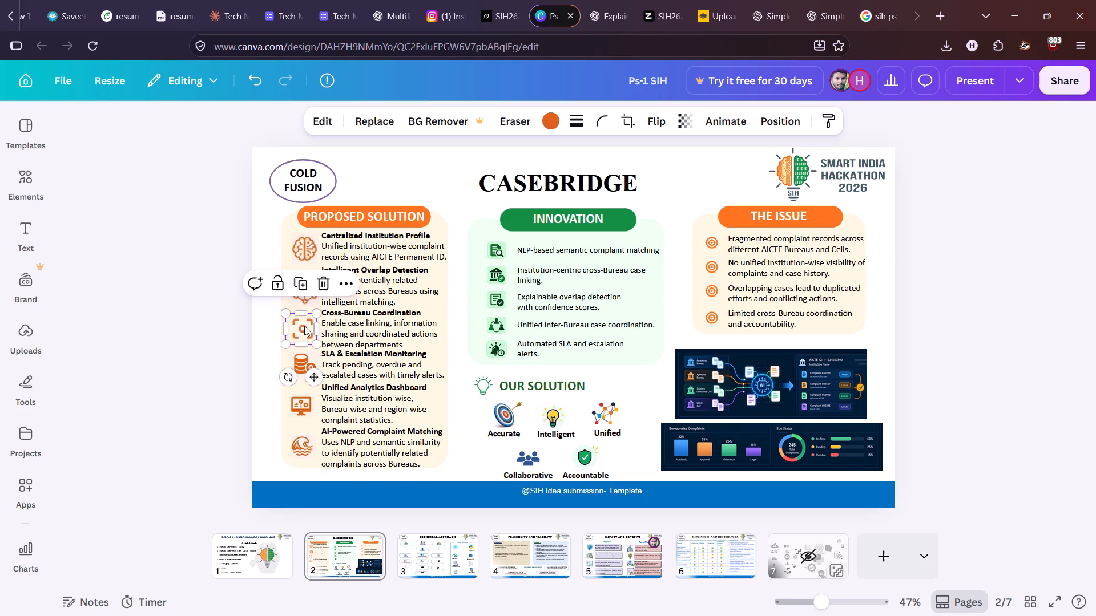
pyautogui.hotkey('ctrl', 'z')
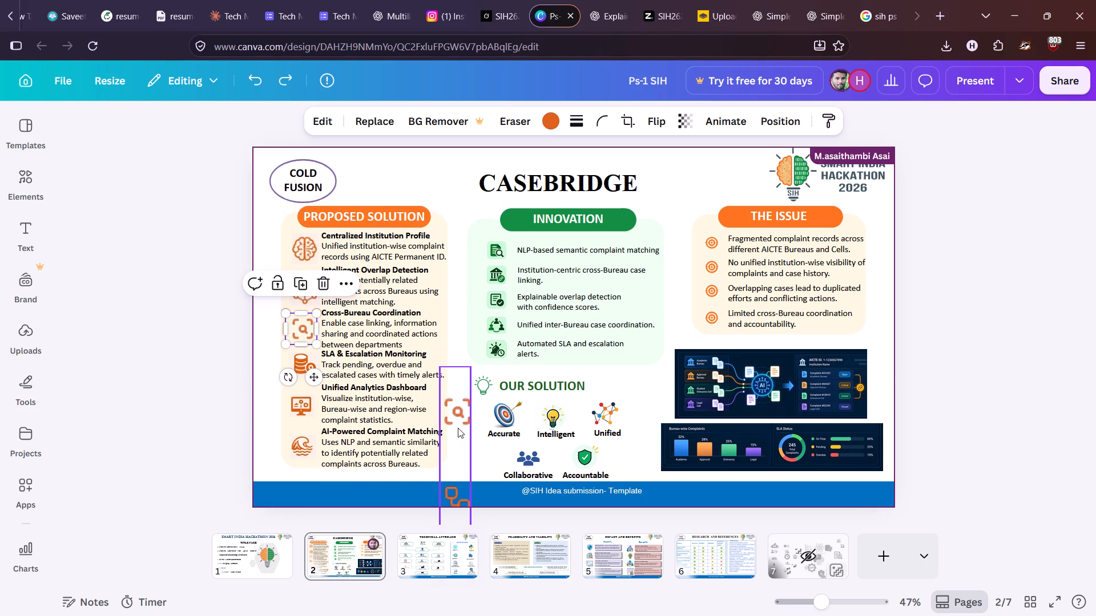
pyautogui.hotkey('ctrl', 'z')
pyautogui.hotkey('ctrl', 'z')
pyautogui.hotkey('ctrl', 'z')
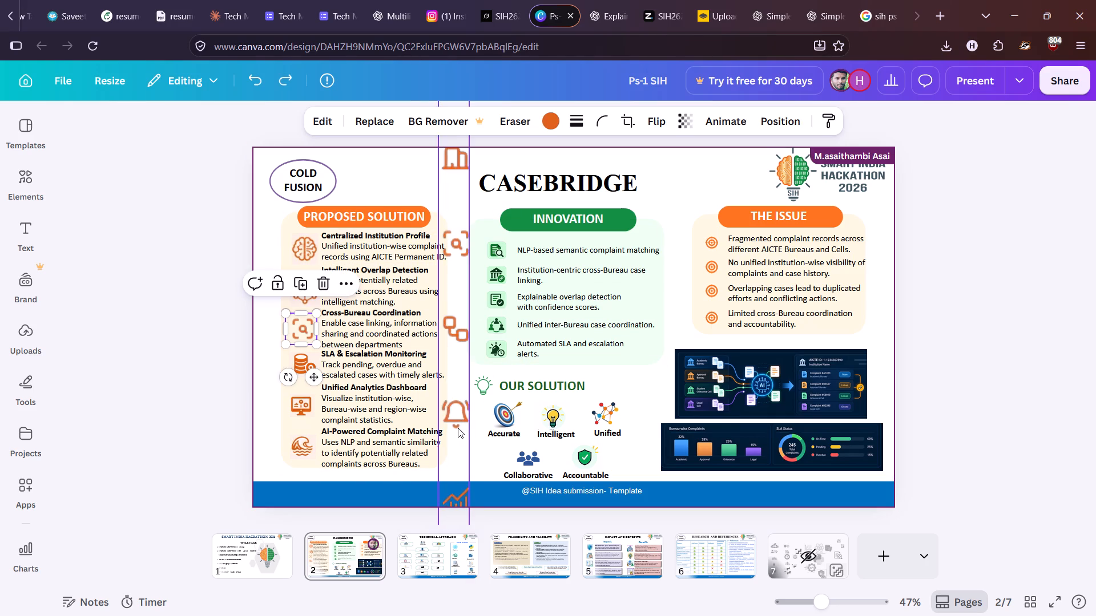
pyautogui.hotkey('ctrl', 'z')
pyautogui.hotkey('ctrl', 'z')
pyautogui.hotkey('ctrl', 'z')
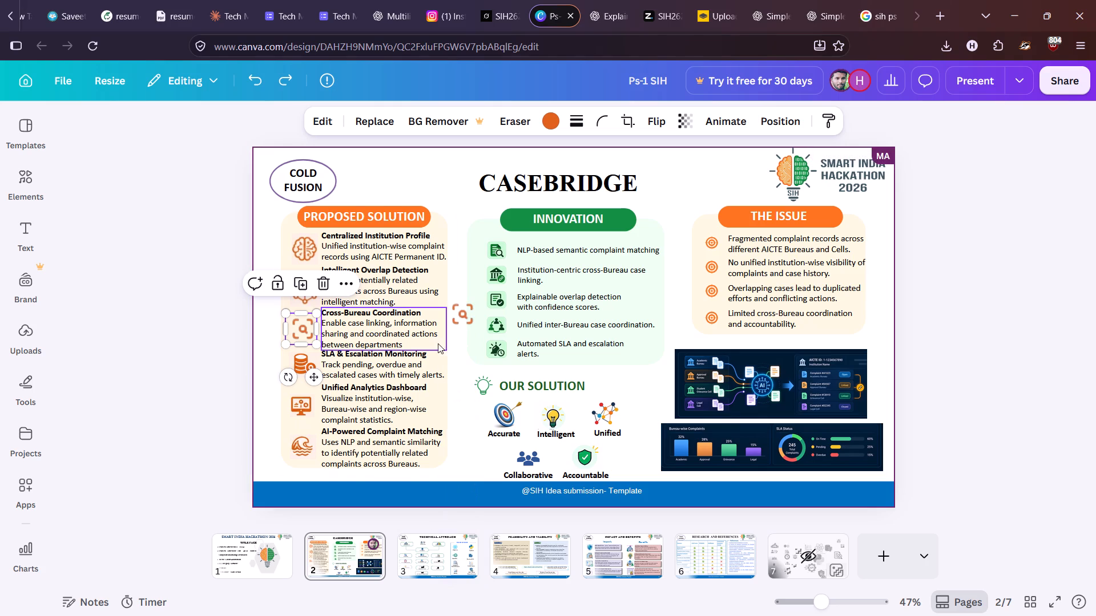
pyautogui.click(469, 308)
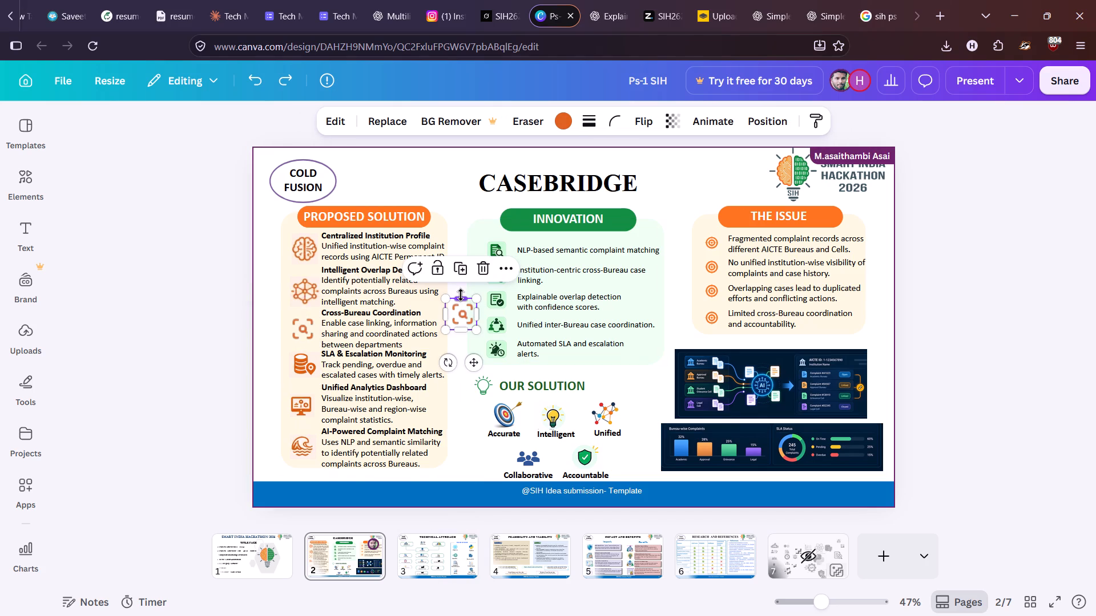
pyautogui.moveTo(461, 295); pyautogui.dragTo(458, 206)
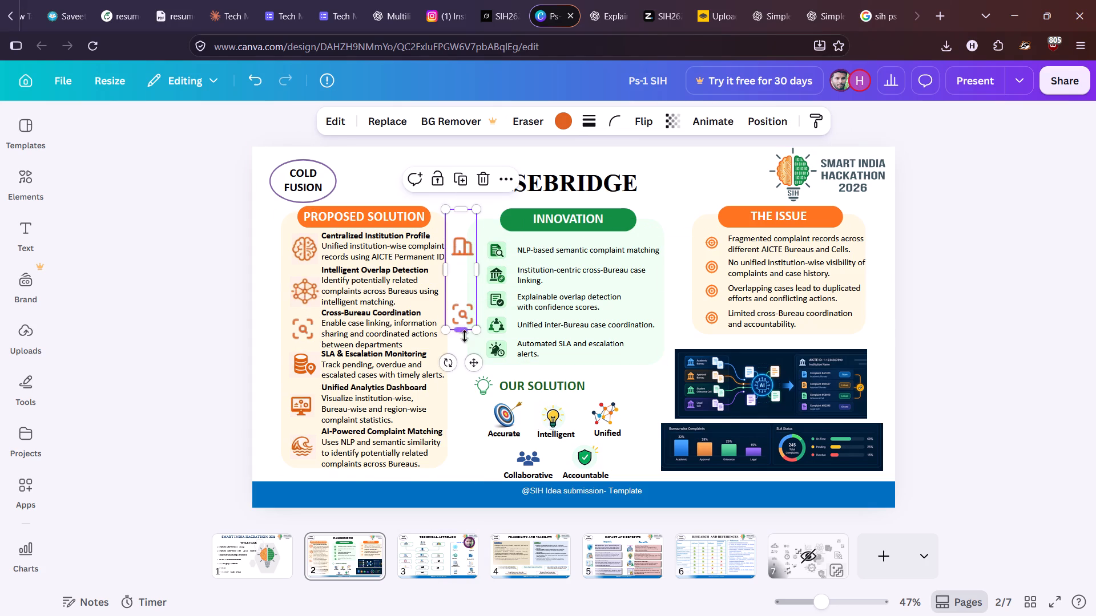
pyautogui.moveTo(461, 330); pyautogui.dragTo(458, 190)
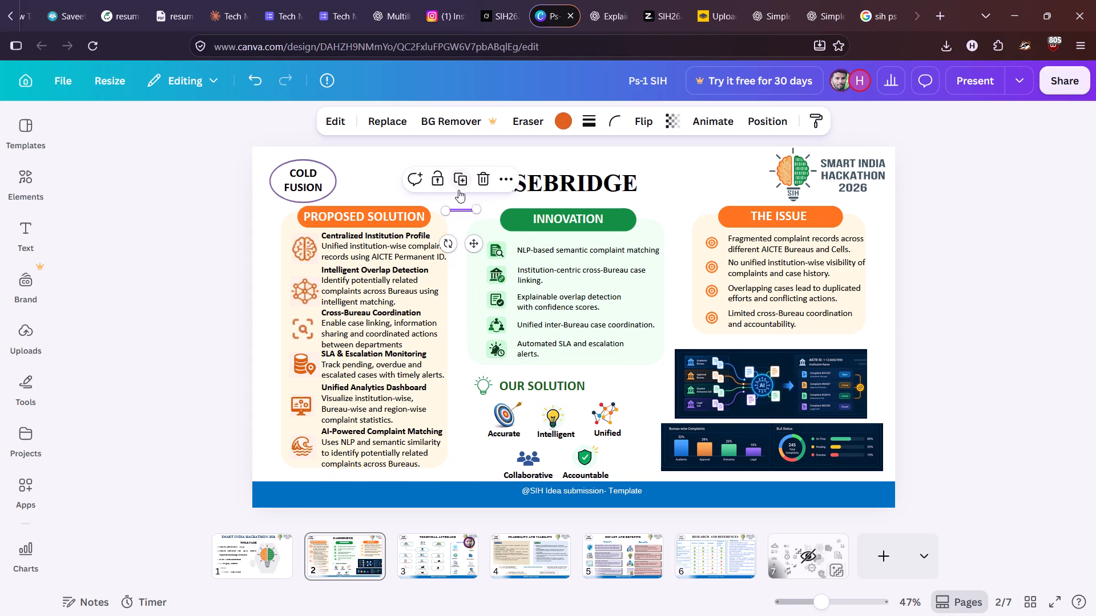
pyautogui.moveTo(458, 210); pyautogui.dragTo(457, 248)
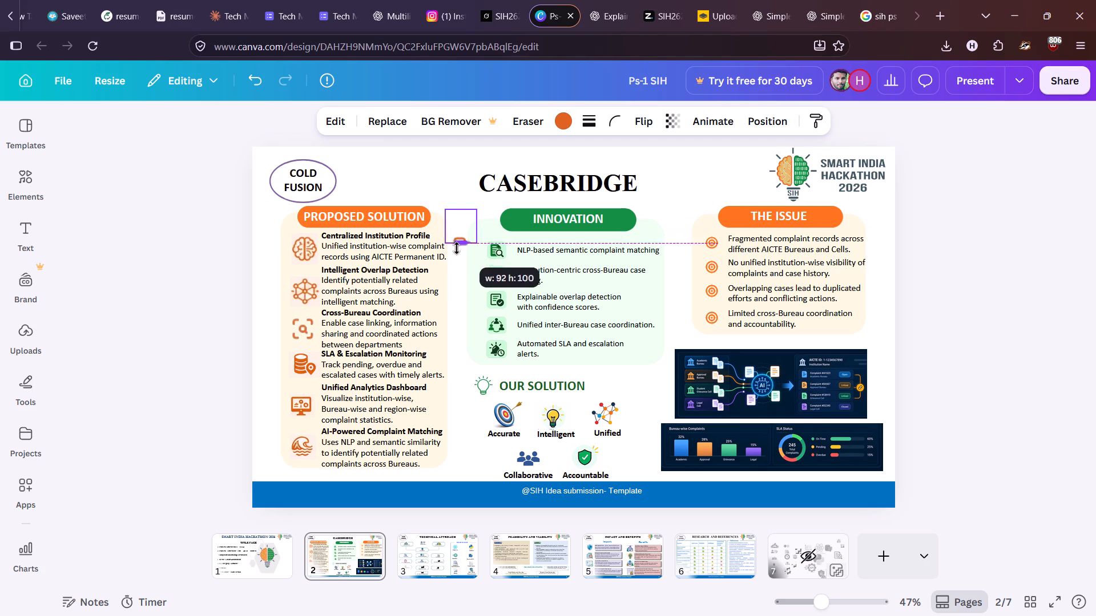
pyautogui.moveTo(457, 248); pyautogui.dragTo(456, 250)
pyautogui.moveTo(456, 209); pyautogui.dragTo(458, 178)
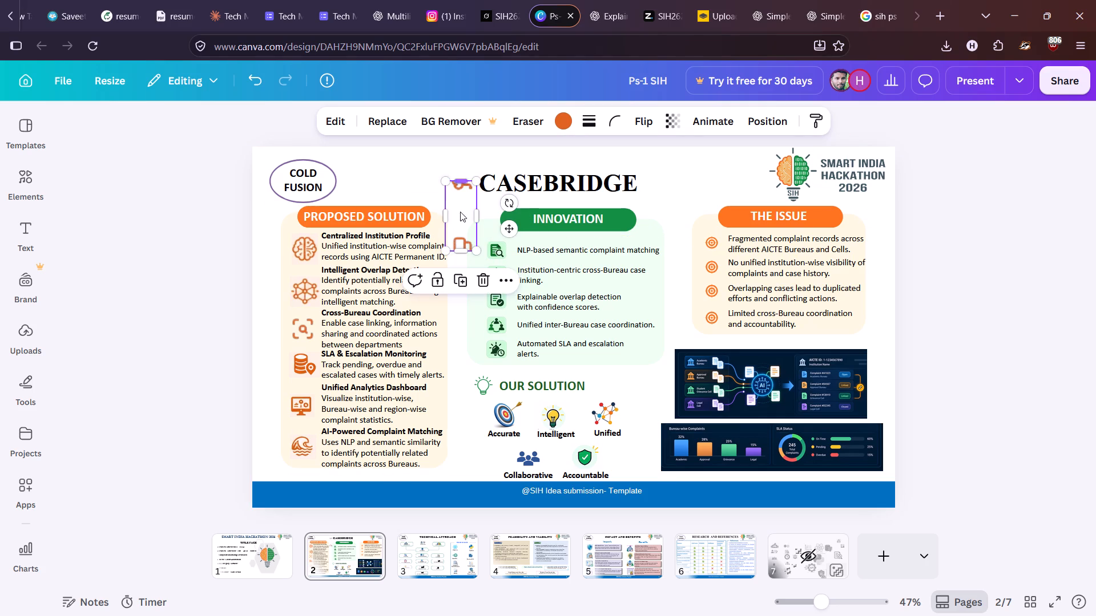
pyautogui.moveTo(460, 222); pyautogui.dragTo(464, 348)
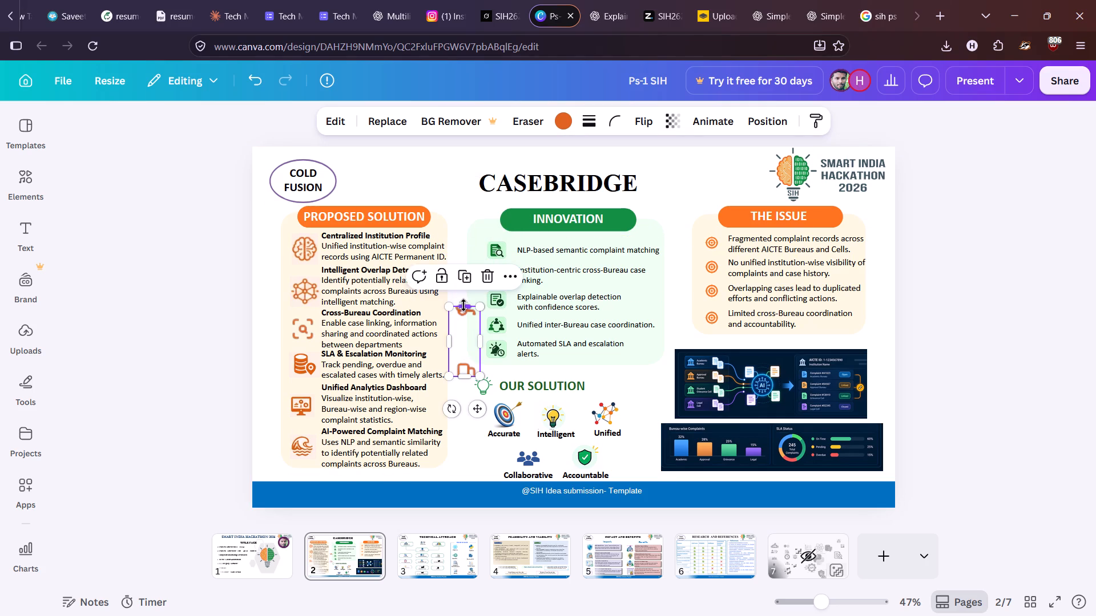
pyautogui.moveTo(463, 306); pyautogui.dragTo(460, 264)
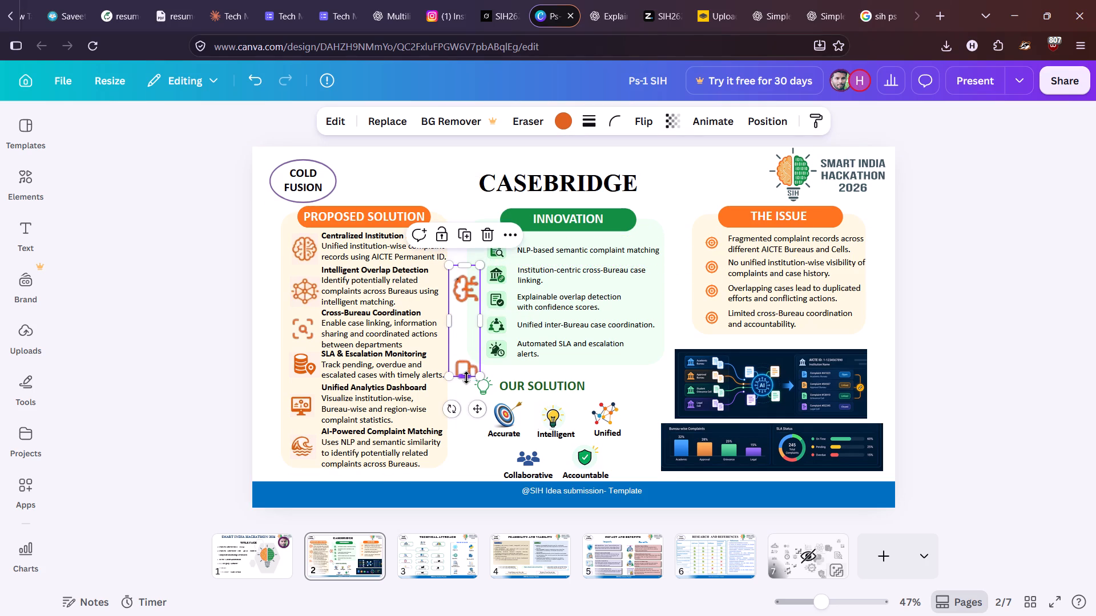
pyautogui.moveTo(466, 378); pyautogui.dragTo(467, 310)
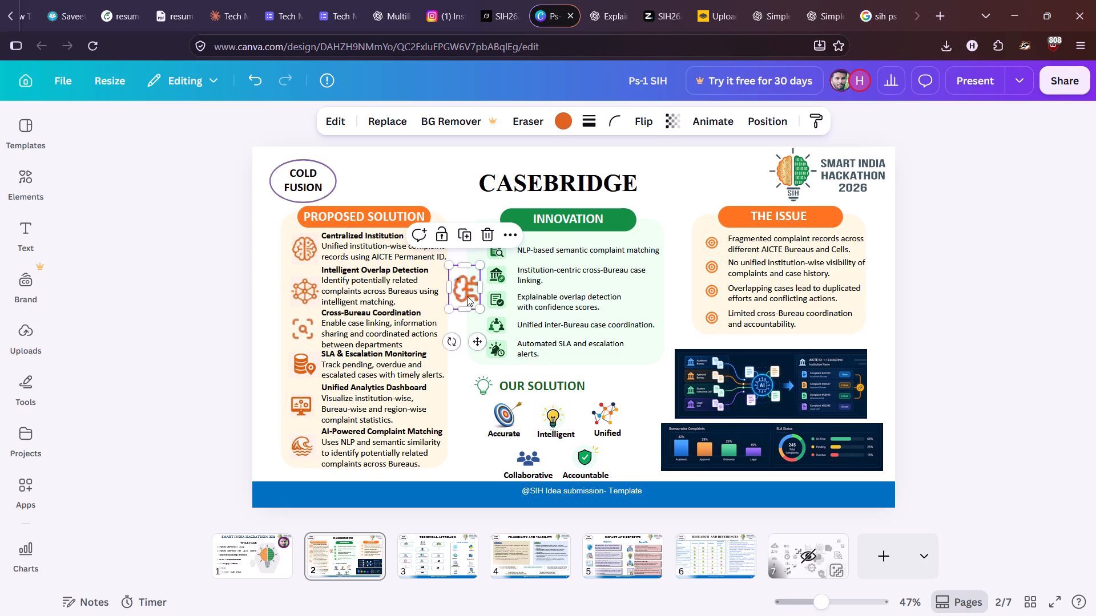
# Replace the wave icon beside AI-Powered Complaint Matching with the cropped brain-circuit icon, scaled down slightly to fit the column.
pyautogui.moveTo(467, 291); pyautogui.dragTo(304, 448)
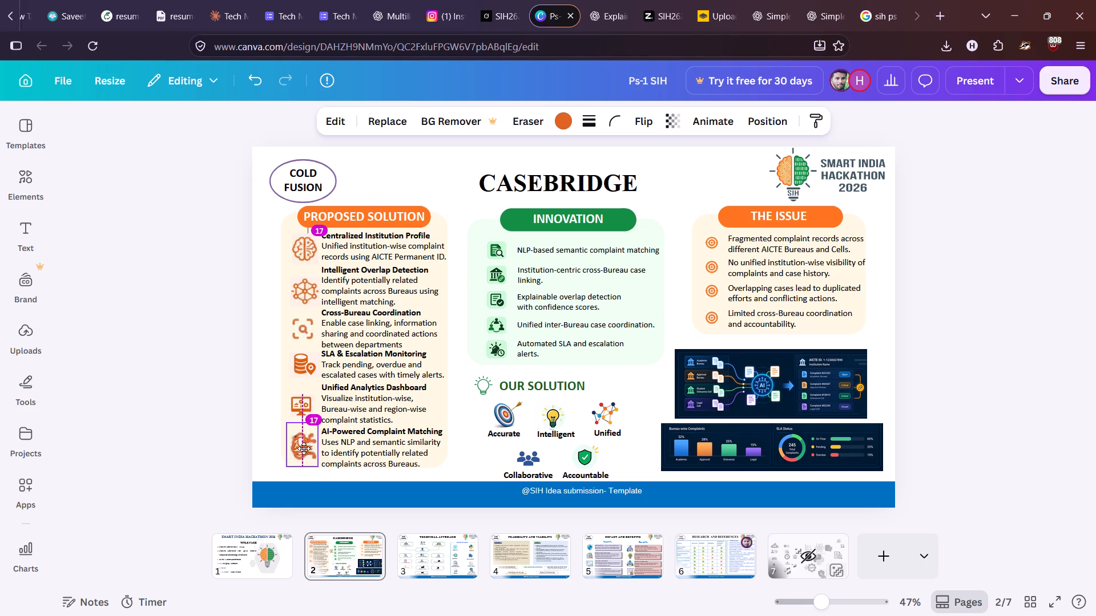
pyautogui.moveTo(304, 448); pyautogui.dragTo(378, 403)
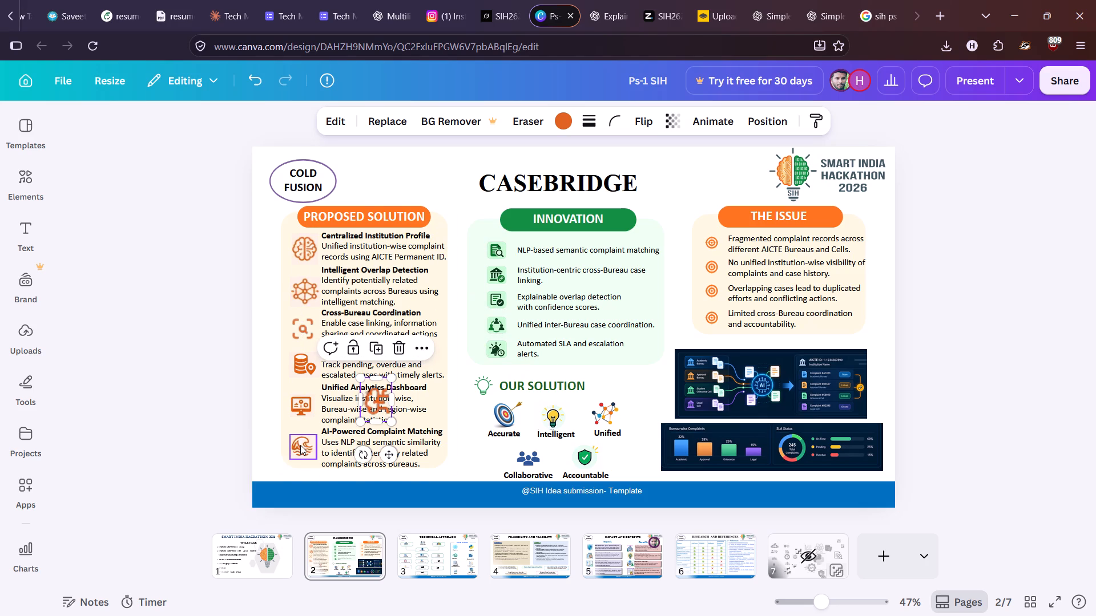
pyautogui.click(301, 445)
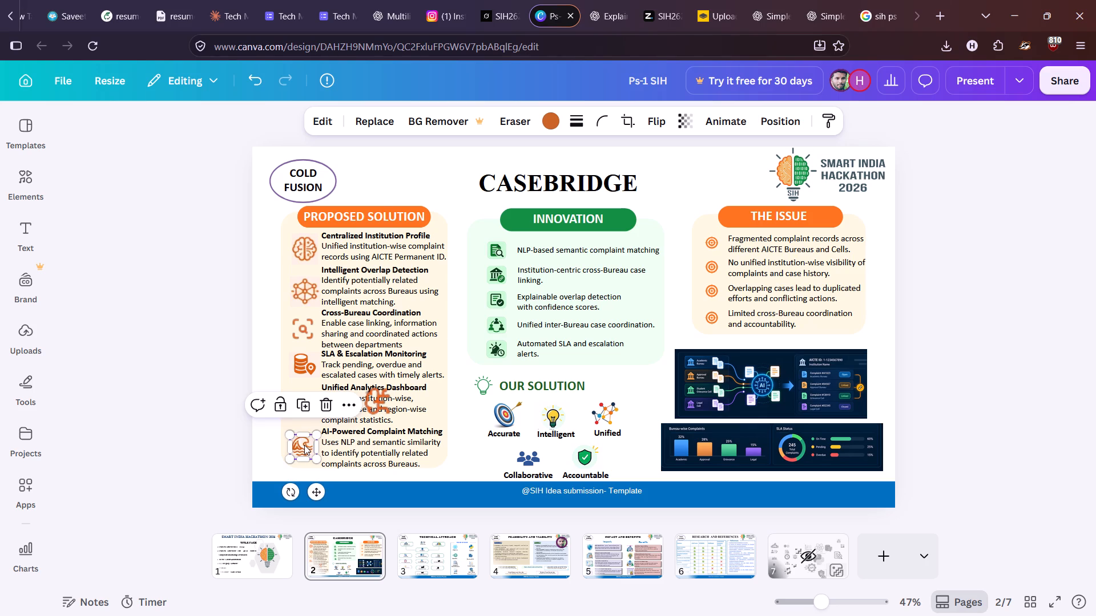
pyautogui.hotkey('ctrl', 'x')
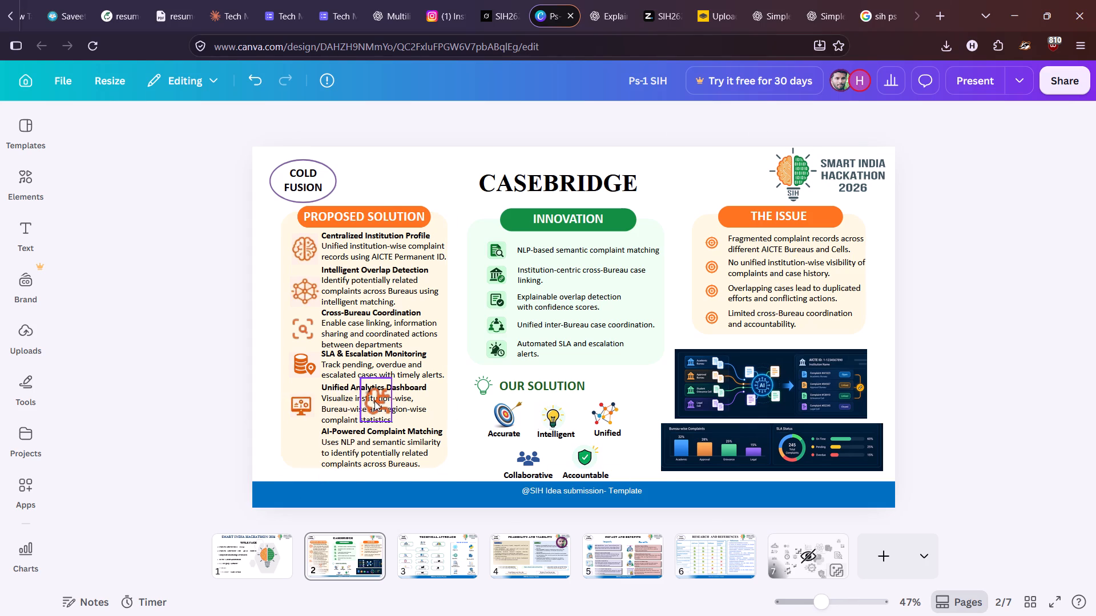
pyautogui.moveTo(374, 401); pyautogui.dragTo(301, 445)
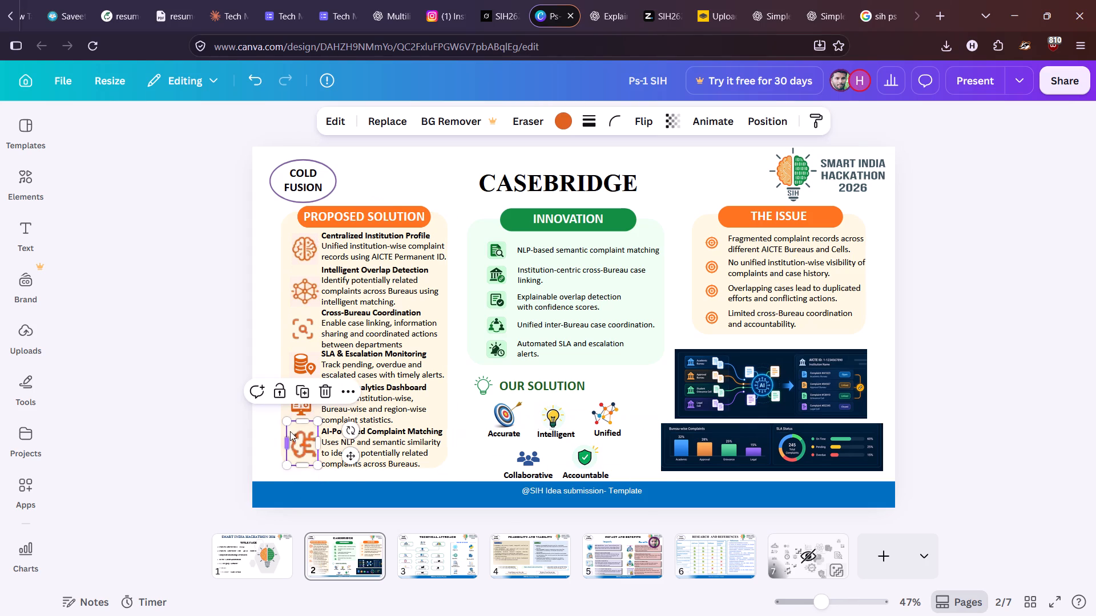
pyautogui.moveTo(287, 423); pyautogui.dragTo(294, 431)
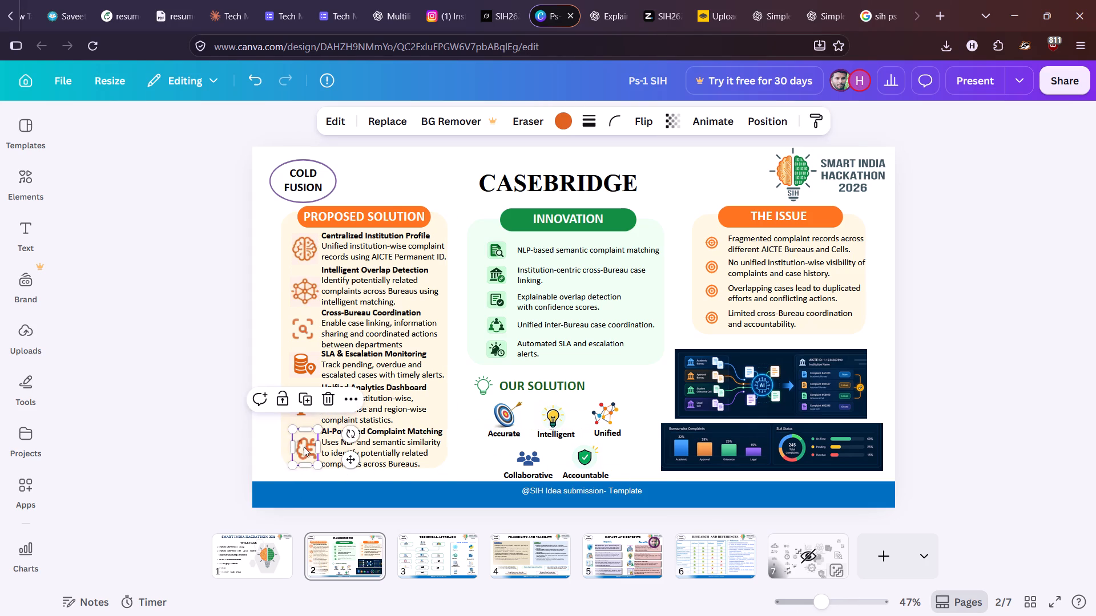
pyautogui.moveTo(305, 449); pyautogui.dragTo(300, 445)
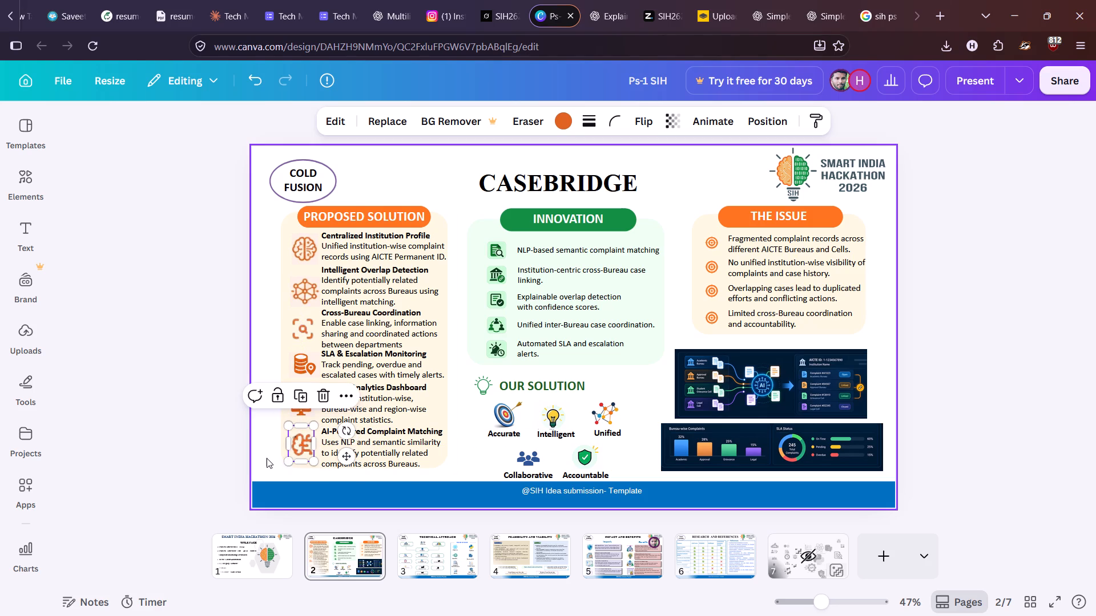
pyautogui.click(267, 458)
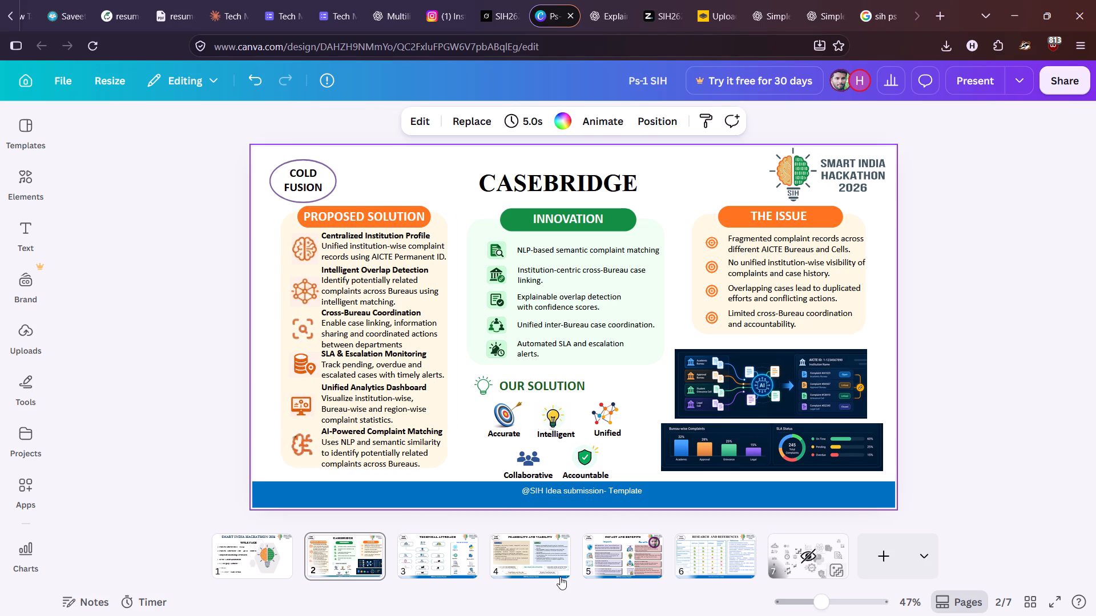
# Review the deck's slides backwards from Impact and Benefits through Feasibility and Viability, Technical Approach and CaseBridge to the title page.
pyautogui.click(623, 550)
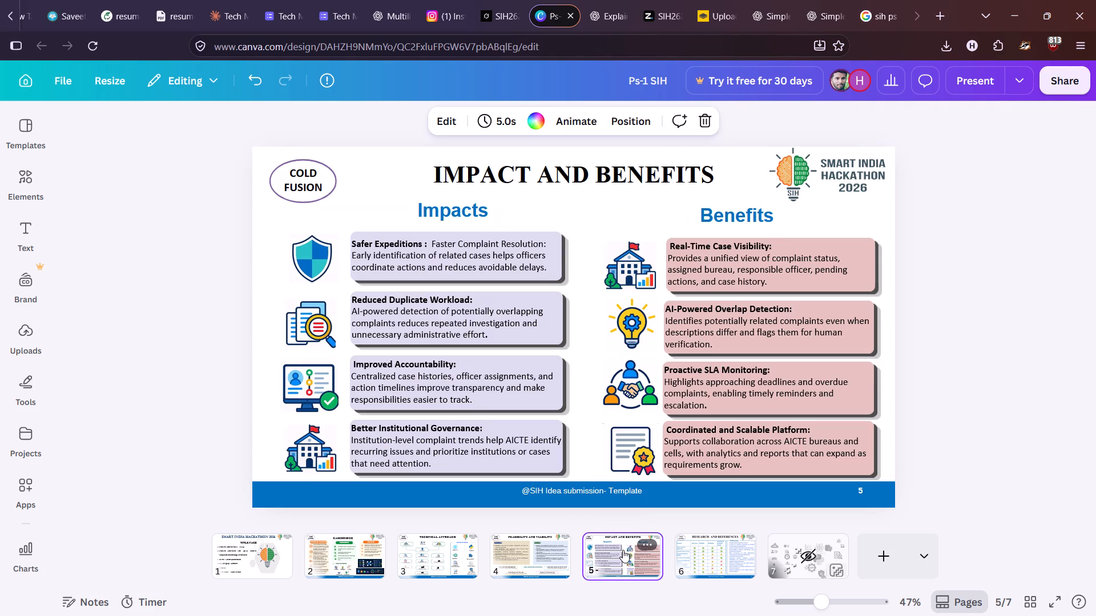
pyautogui.click(539, 538)
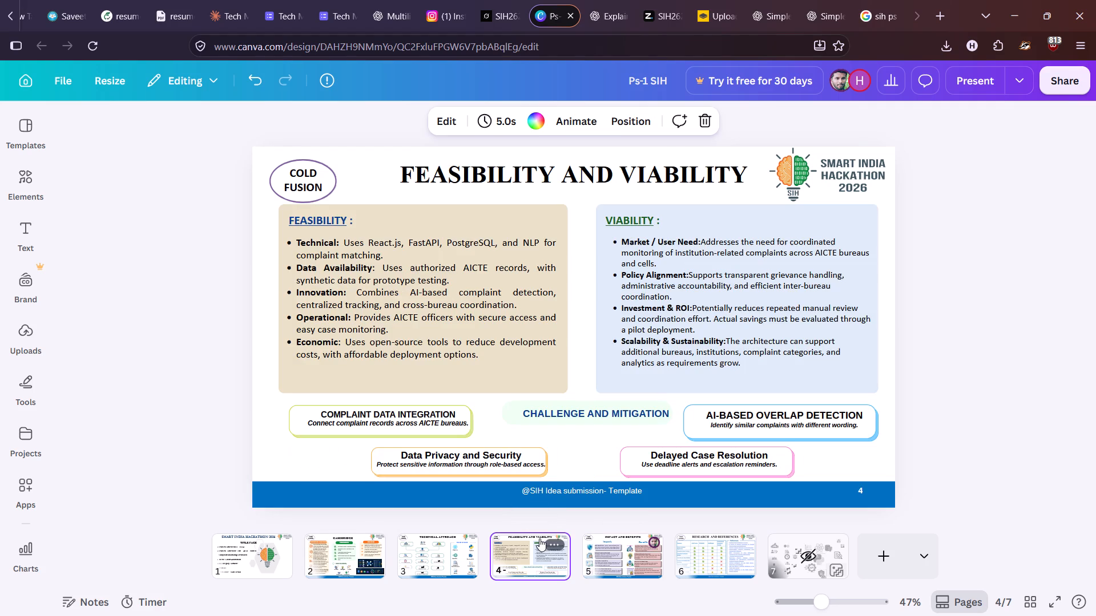
pyautogui.click(461, 551)
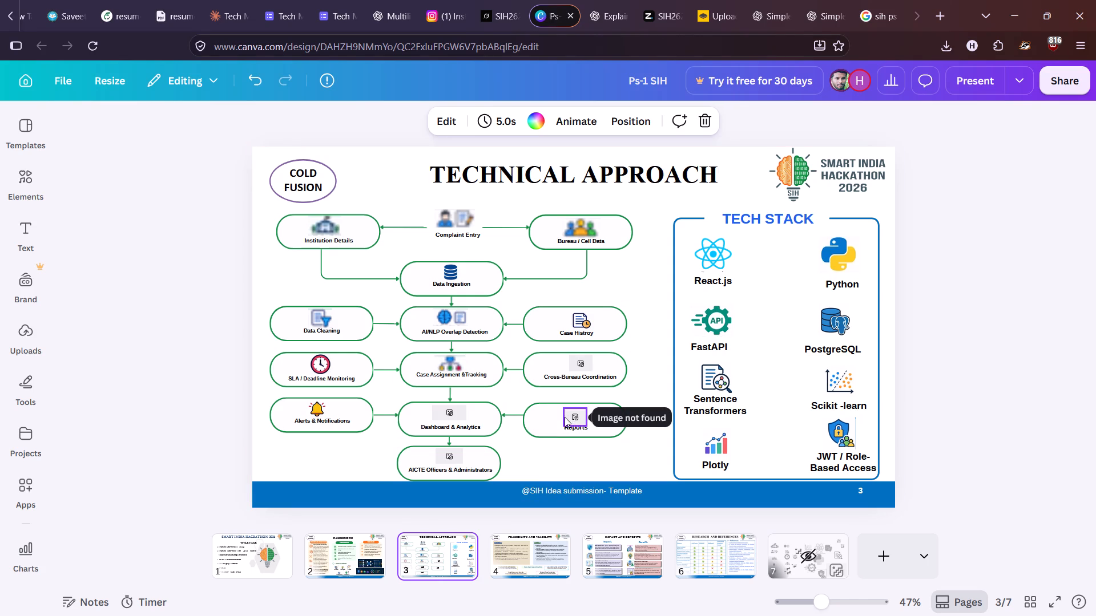
pyautogui.click(324, 413)
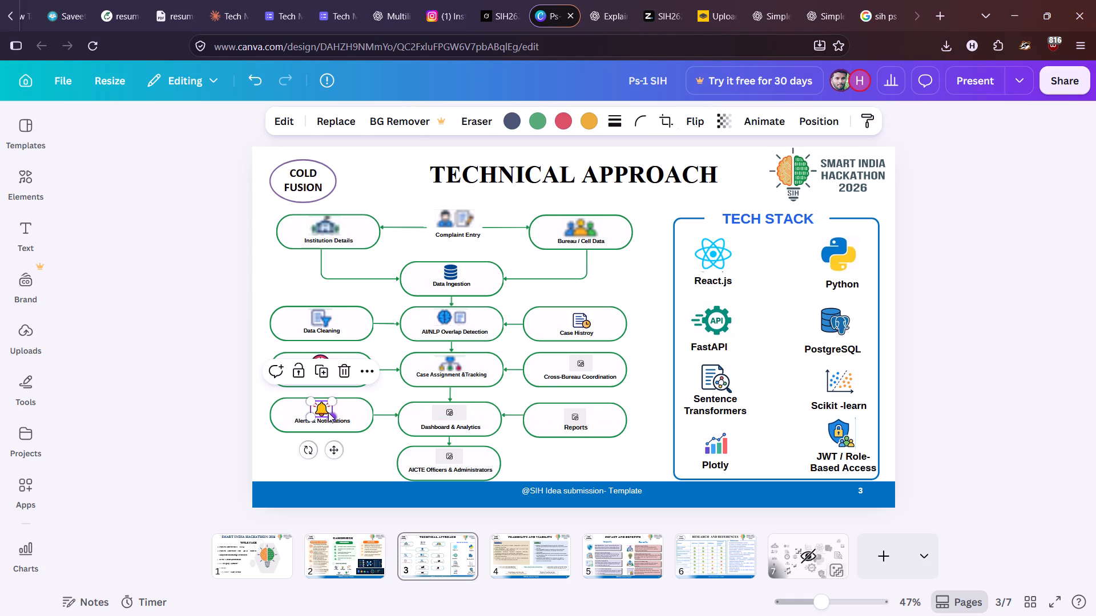
pyautogui.click(371, 451)
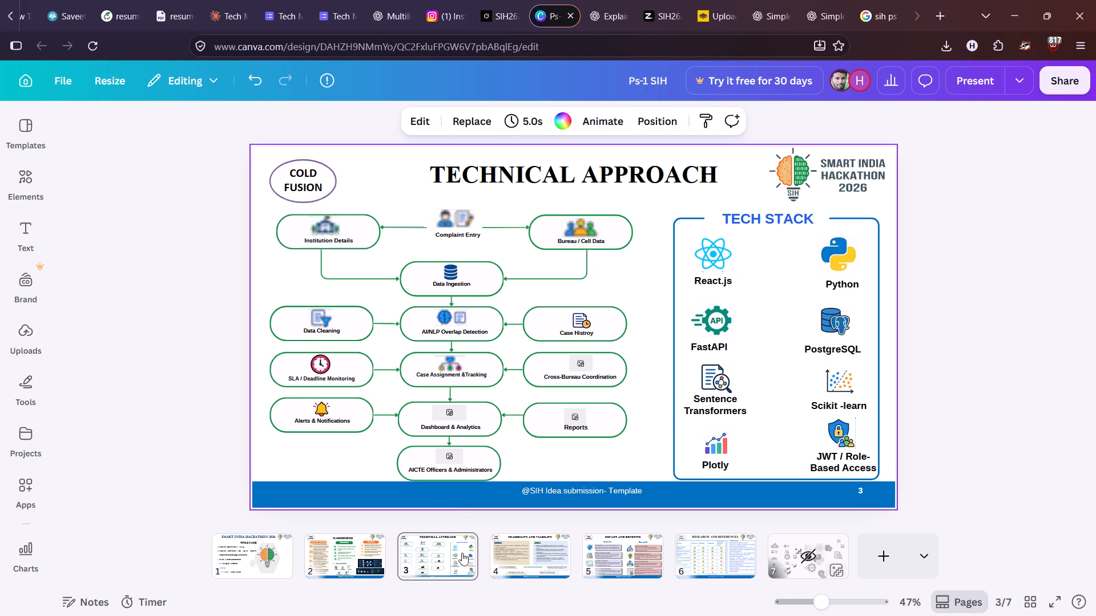
pyautogui.click(359, 563)
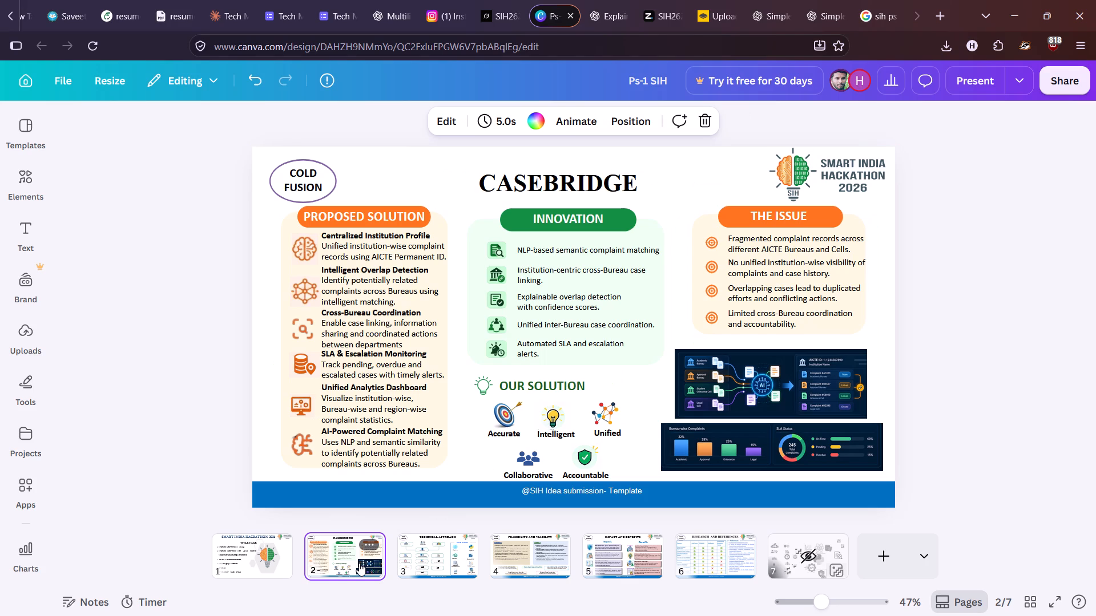
pyautogui.click(270, 544)
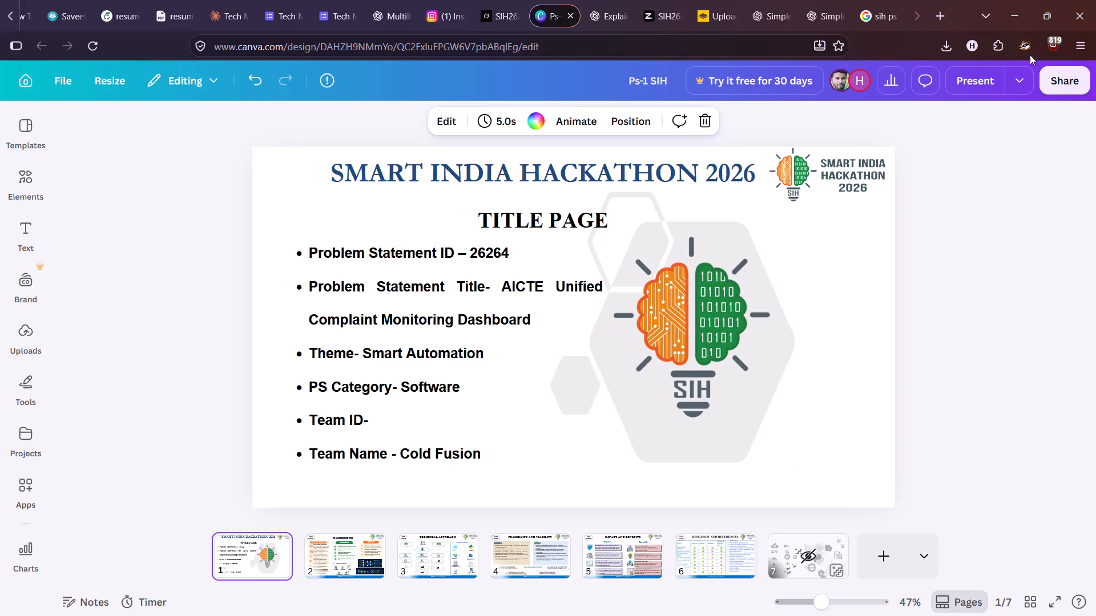
# Copy the Canva deck's web address and open it in a new tab of the Brave browser.
pyautogui.click(689, 51)
pyautogui.hotkey('ctrl', 'c')
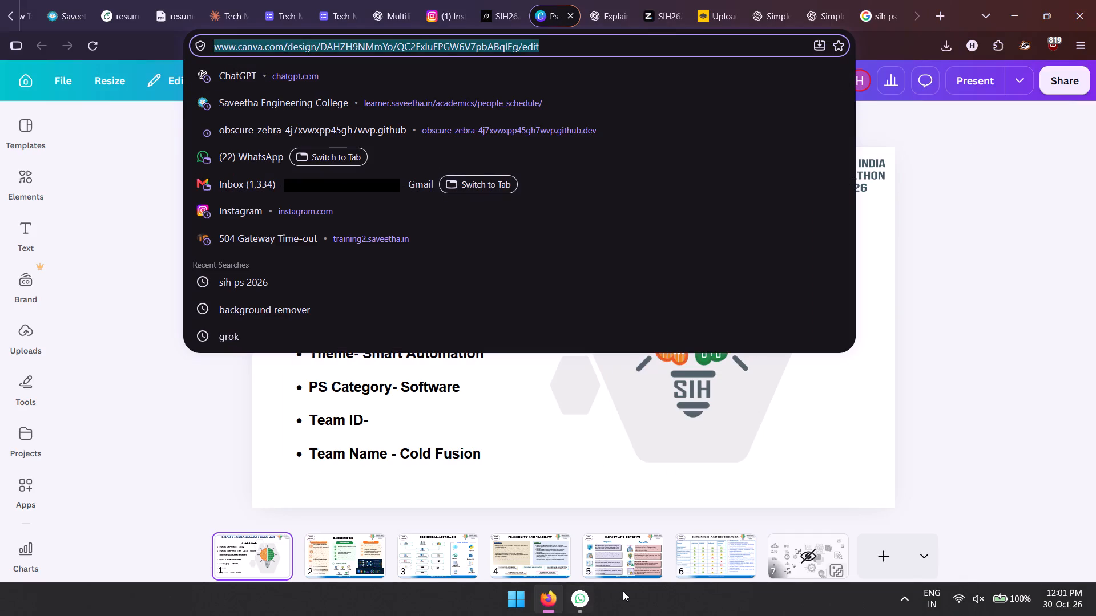
pyautogui.write('BRA')
pyautogui.press('Return')
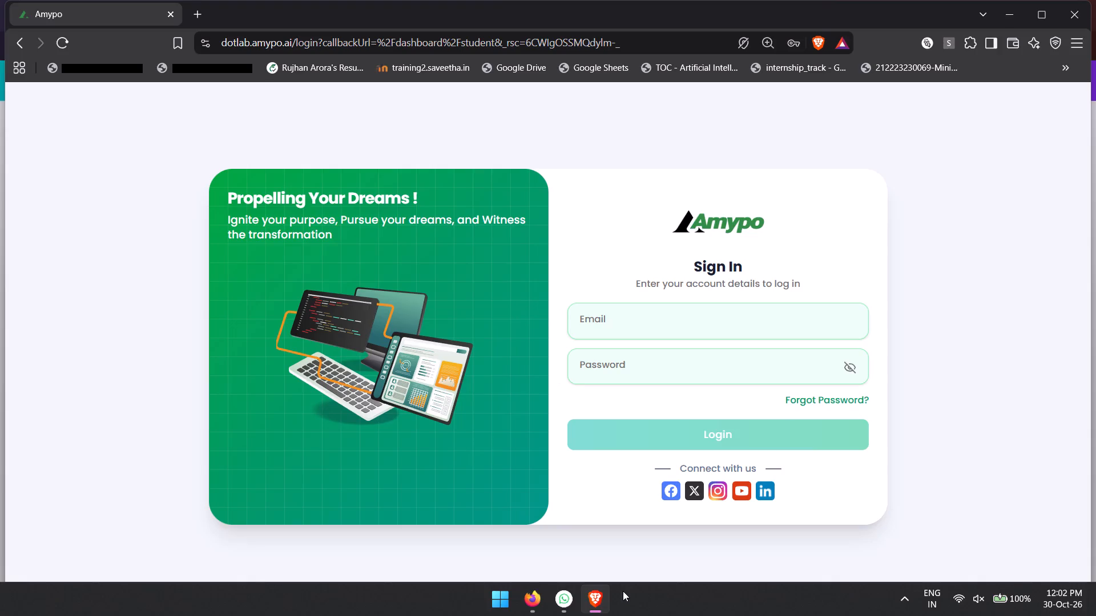
pyautogui.hotkey('ctrl', 't')
pyautogui.hotkey('ctrl', 'v')
pyautogui.press('Return')
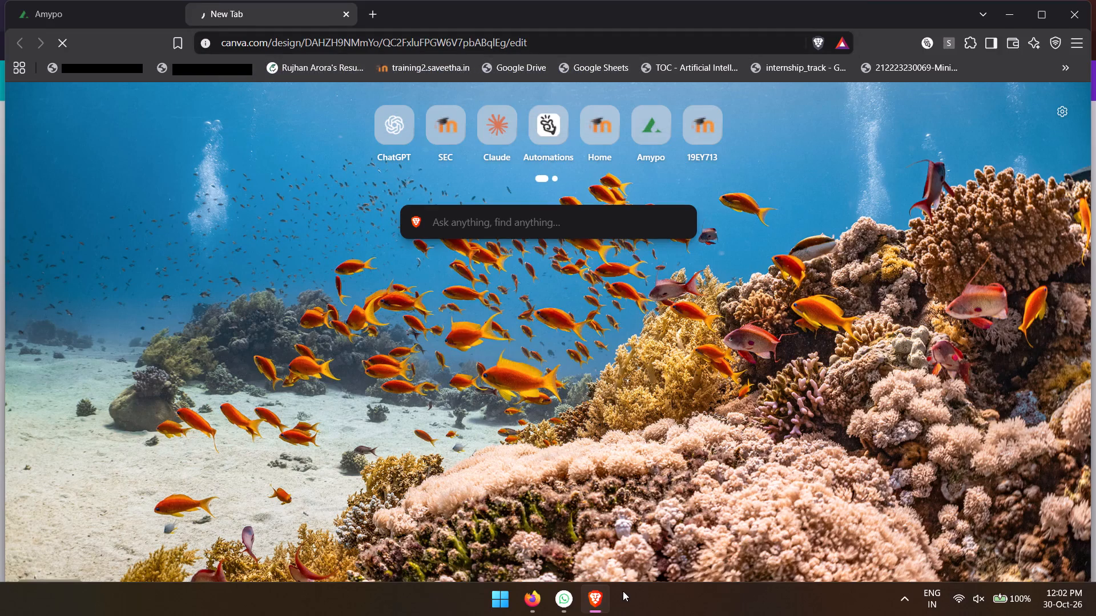
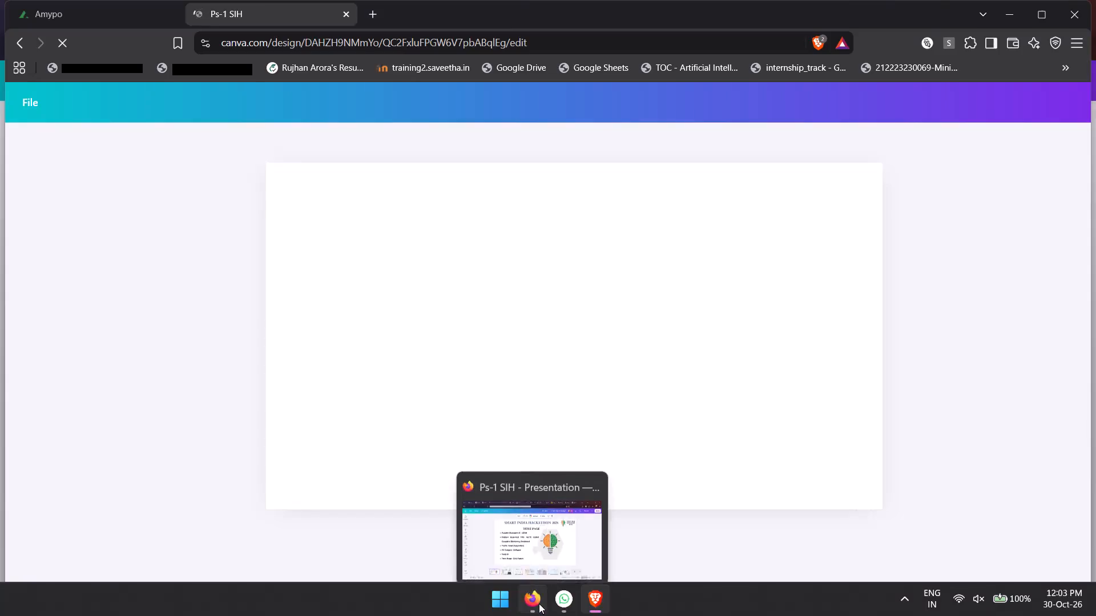
# Switch back to the deck in Firefox and review the CaseBridge, Technical Approach and Feasibility and Viability slides, returning to CaseBridge.
pyautogui.click(539, 603)
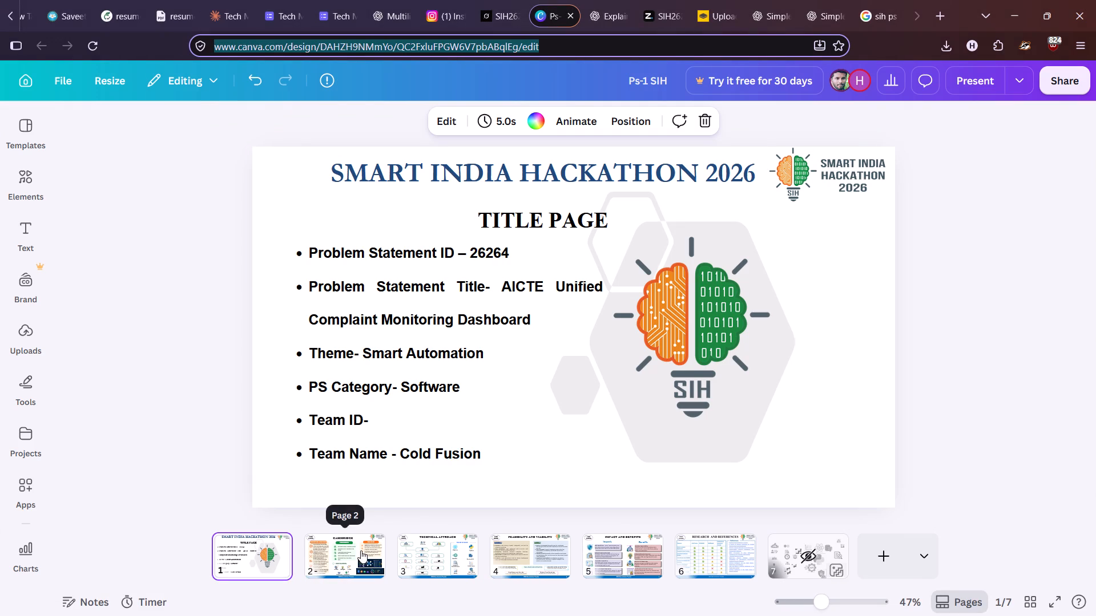
pyautogui.click(361, 550)
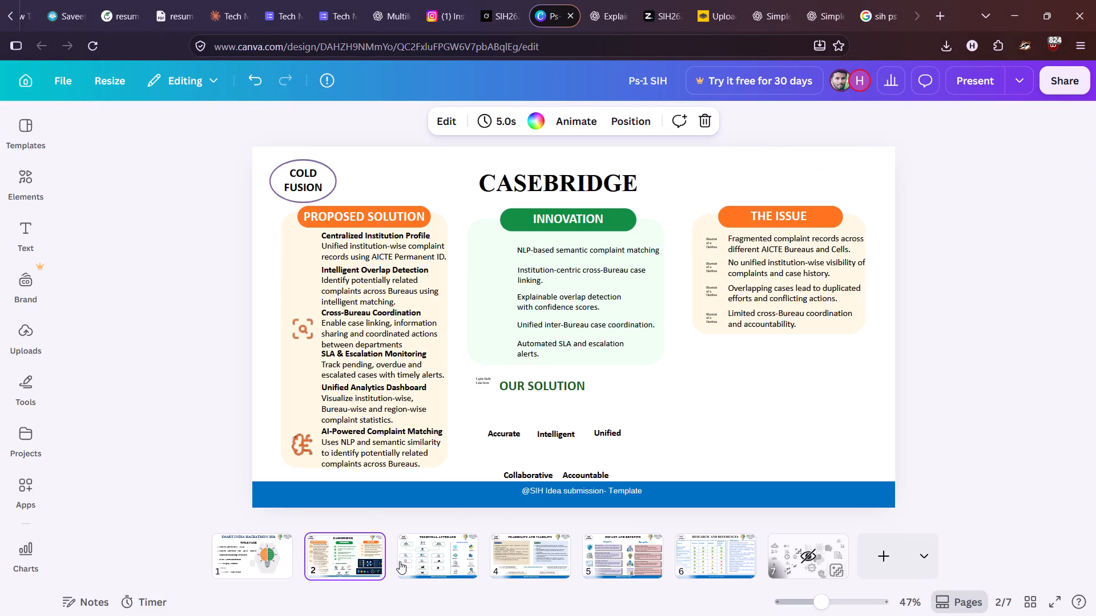
pyautogui.click(442, 548)
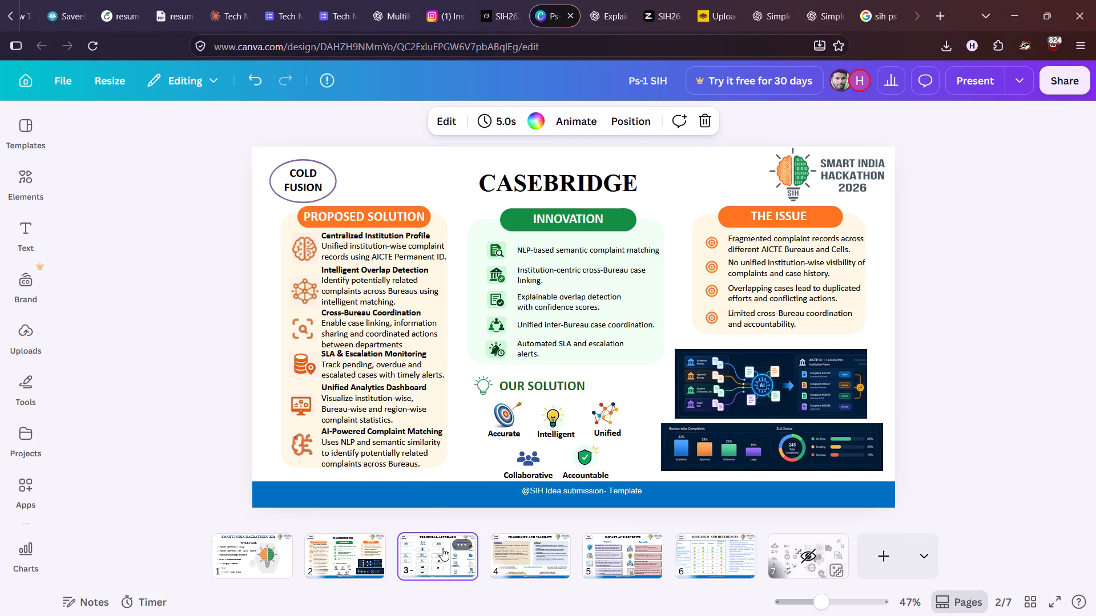
pyautogui.click(512, 556)
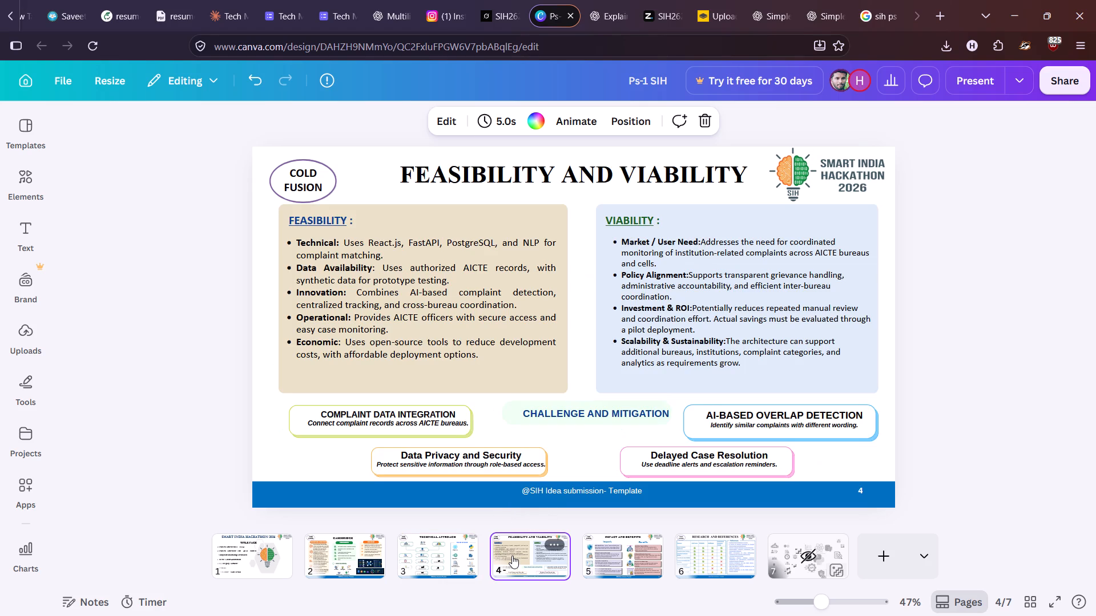
pyautogui.click(360, 562)
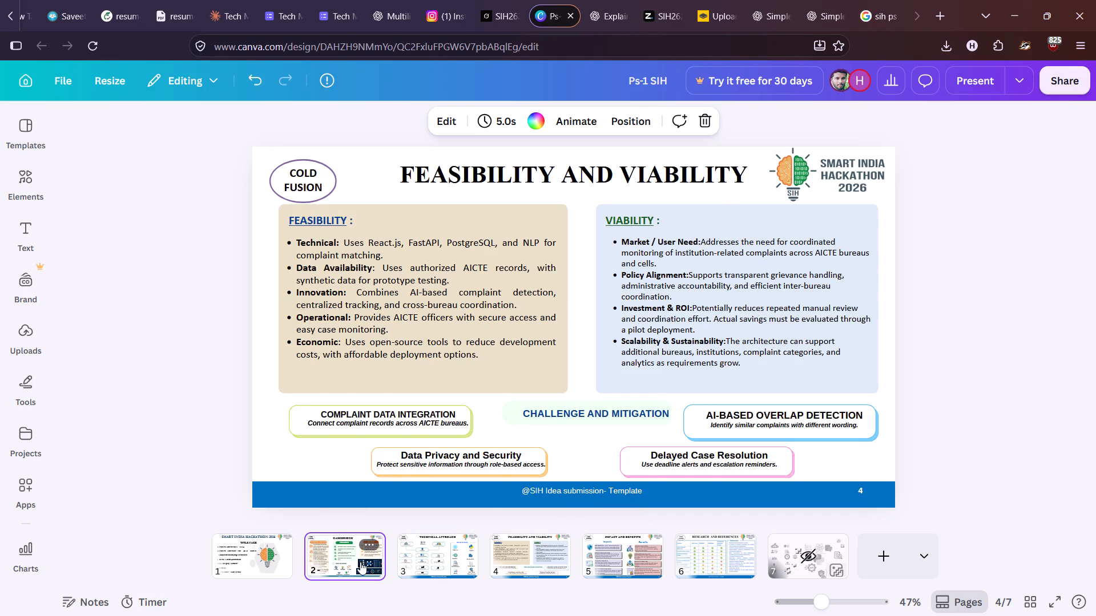
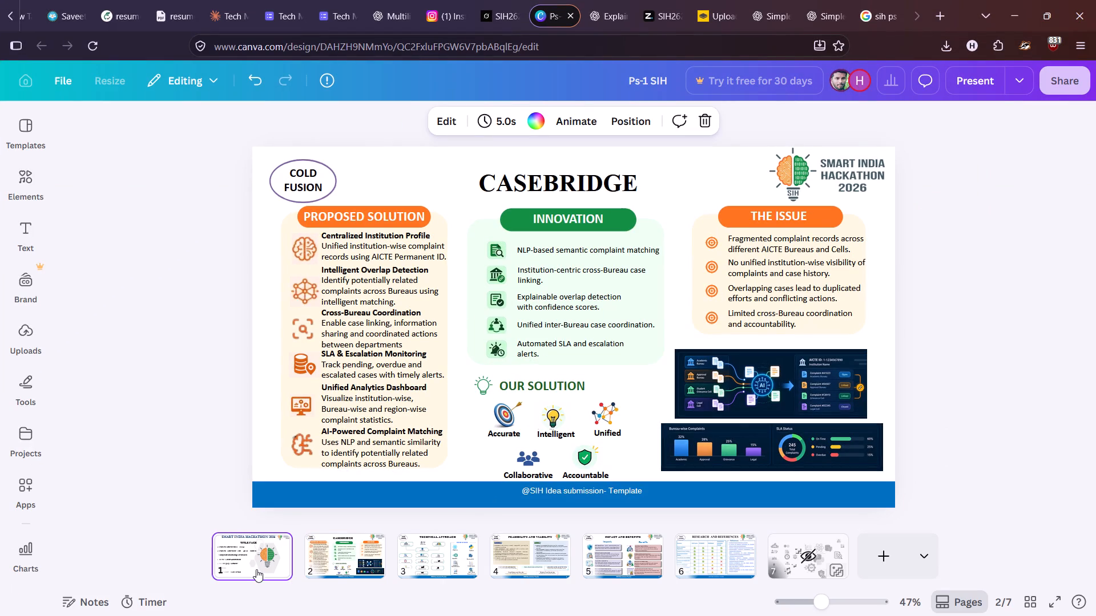
# Review the deck's slides forward from Technical Approach through Feasibility and Viability to Impact and Benefits.
pyautogui.click(445, 571)
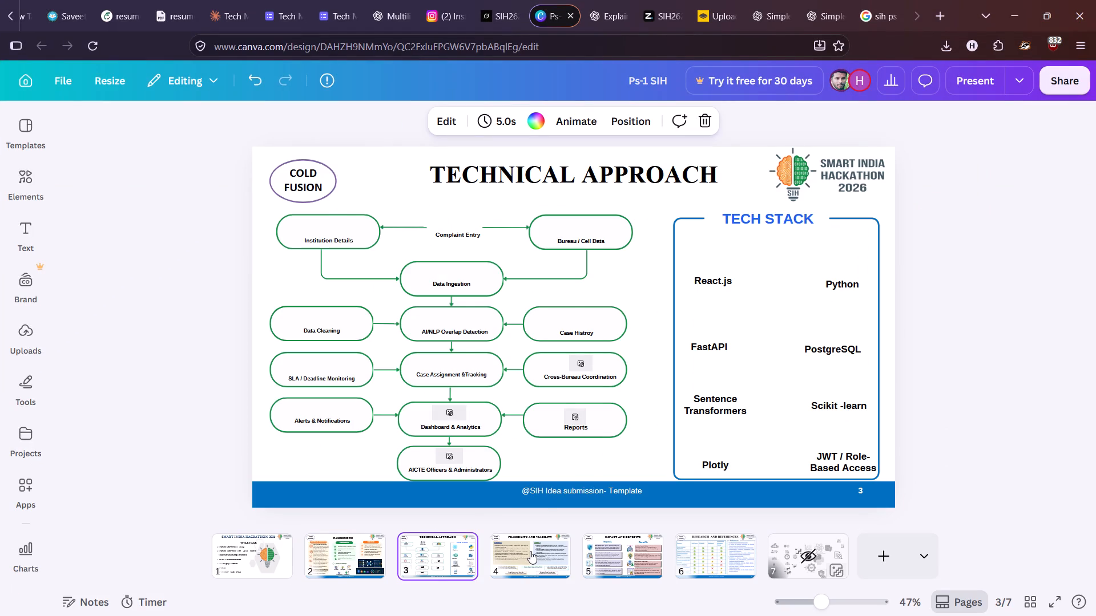
pyautogui.click(530, 551)
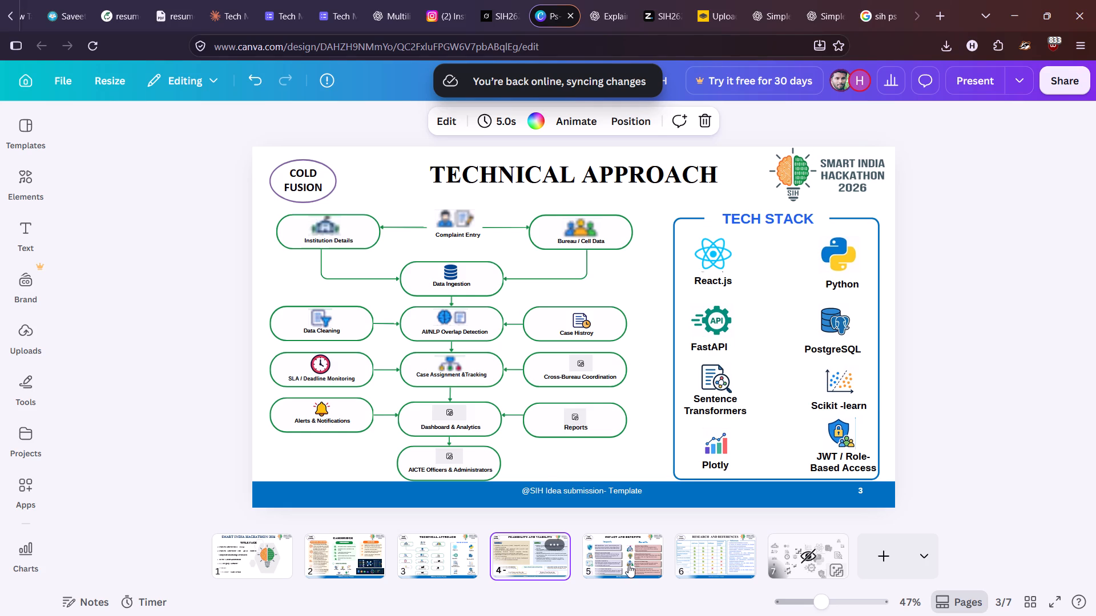
pyautogui.click(628, 565)
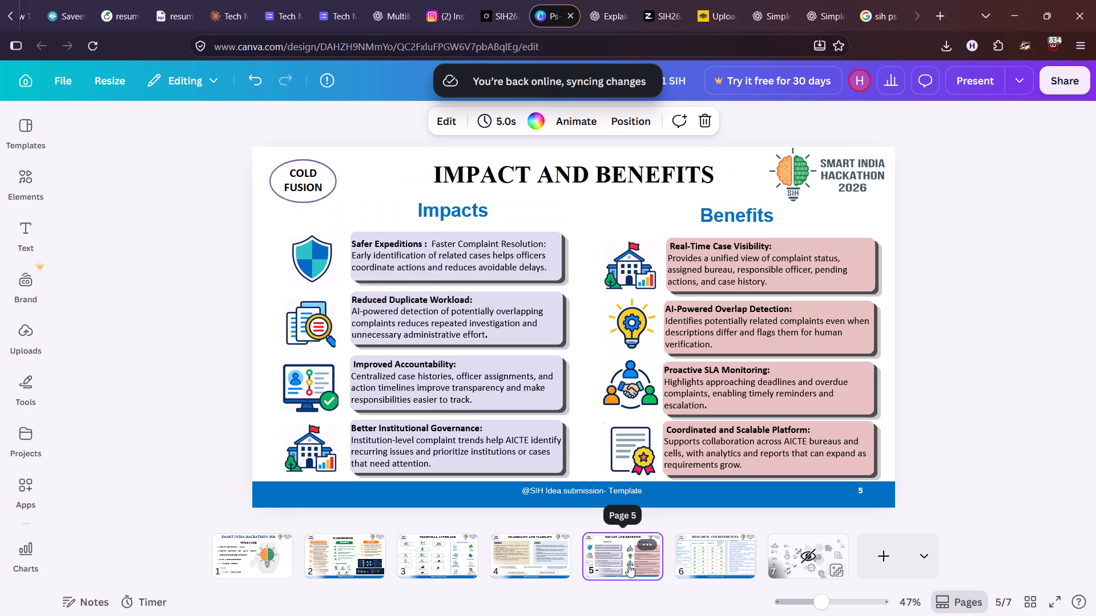
# Go back to the deck's title slide, page 1, to review it.
pyautogui.click(247, 564)
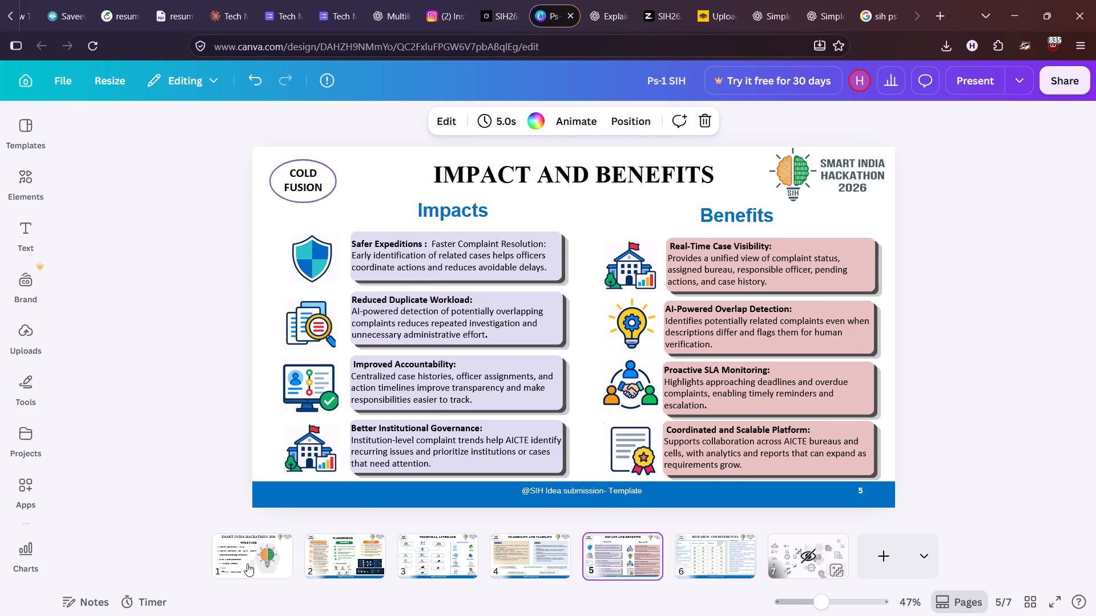